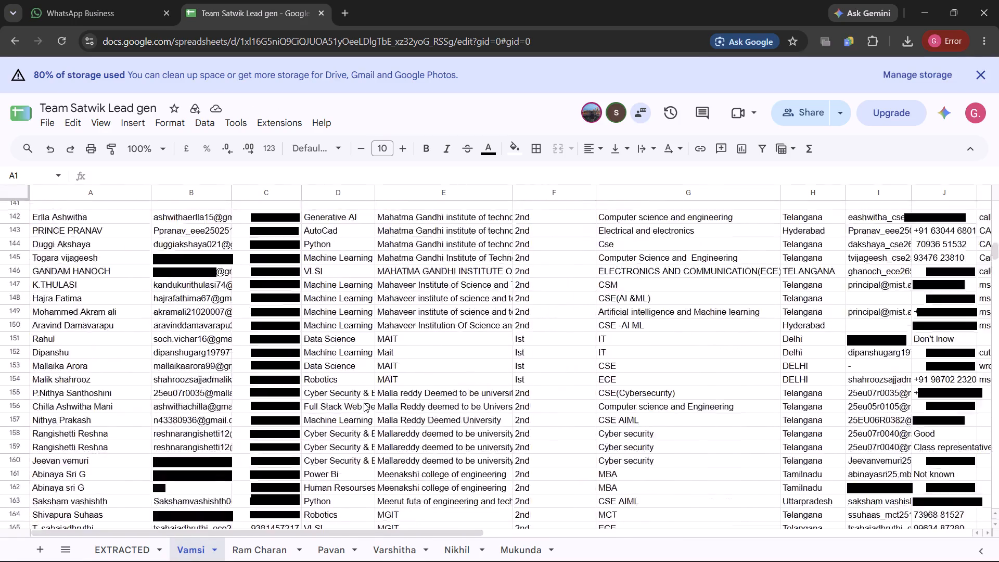
# Look through the Vamsi sheet's lead rows to find where the call-status dropdowns end and the rows without a status begin.
pyautogui.scroll(-4, 364, 403)
pyautogui.hscroll(-2, 364, 403)
pyautogui.scroll(-2, 364, 403)
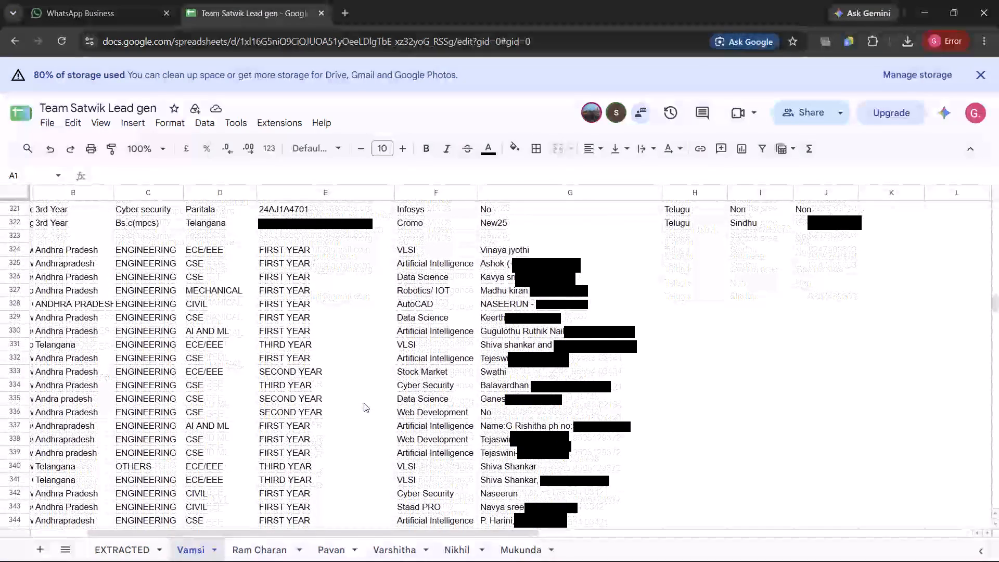
pyautogui.hscroll(1, 364, 403)
pyautogui.scroll(3, 364, 403)
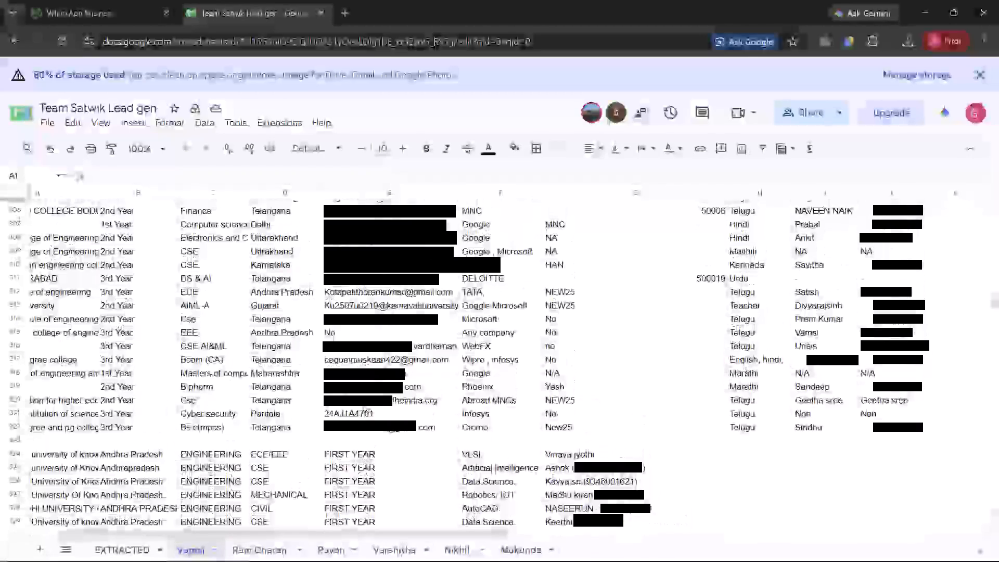
pyautogui.scroll(3, 364, 403)
pyautogui.scroll(-6, 364, 403)
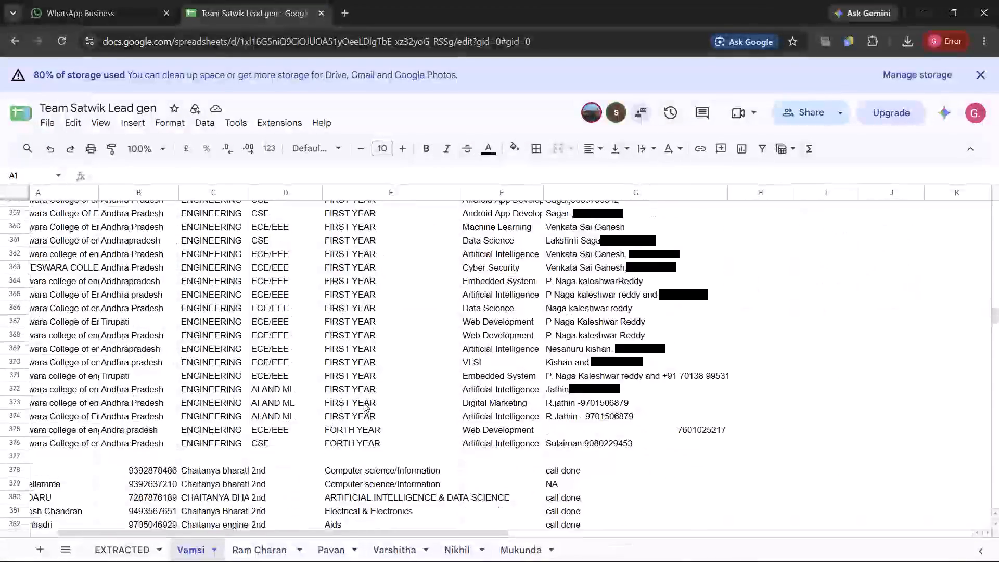
pyautogui.scroll(-7, 364, 403)
pyautogui.scroll(1, 364, 403)
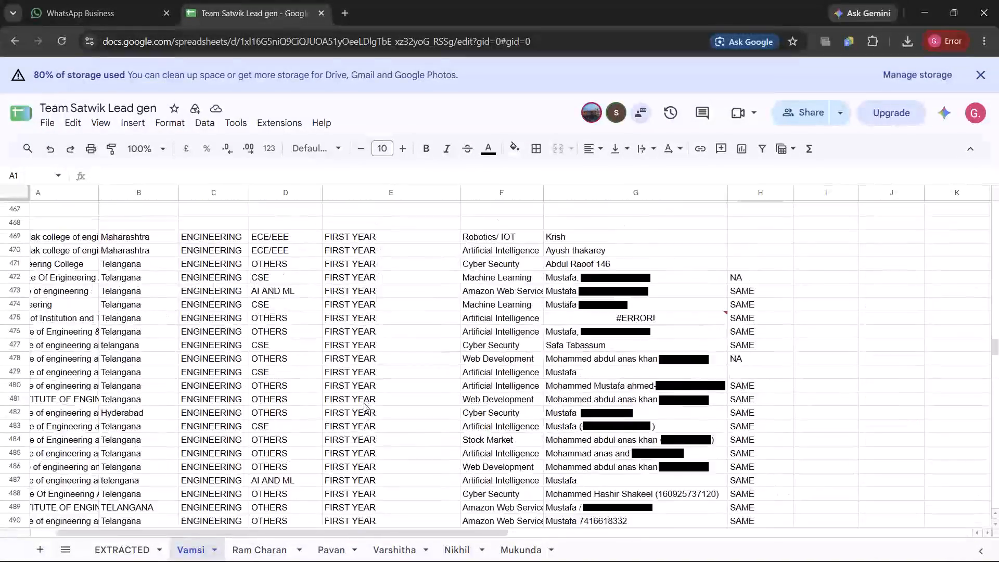
pyautogui.scroll(2, 364, 403)
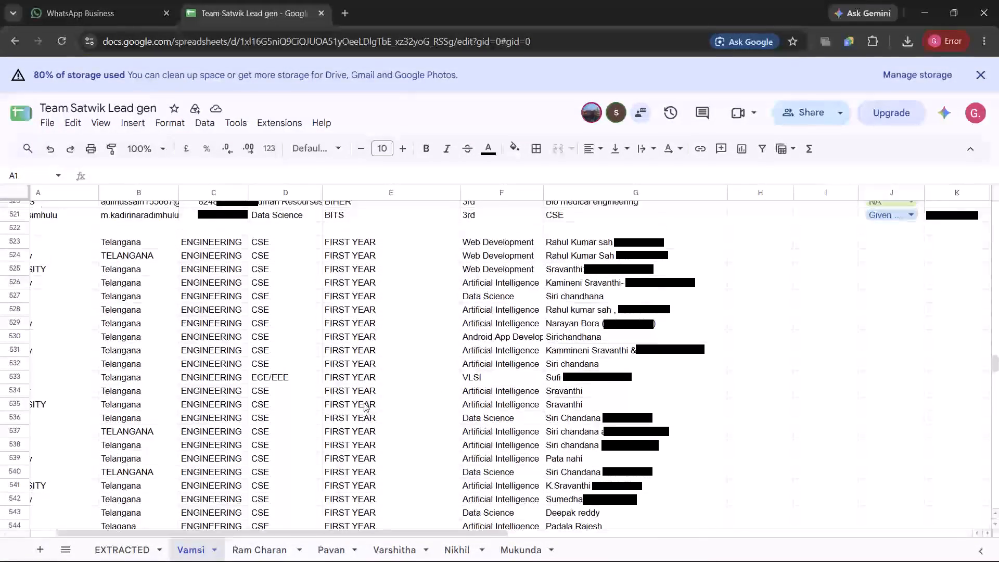
pyautogui.scroll(1, 364, 403)
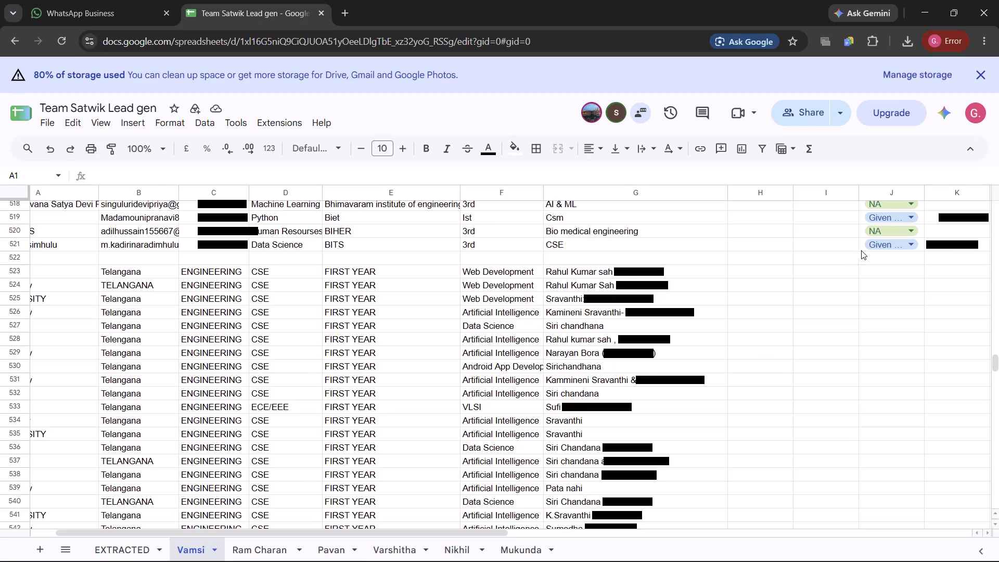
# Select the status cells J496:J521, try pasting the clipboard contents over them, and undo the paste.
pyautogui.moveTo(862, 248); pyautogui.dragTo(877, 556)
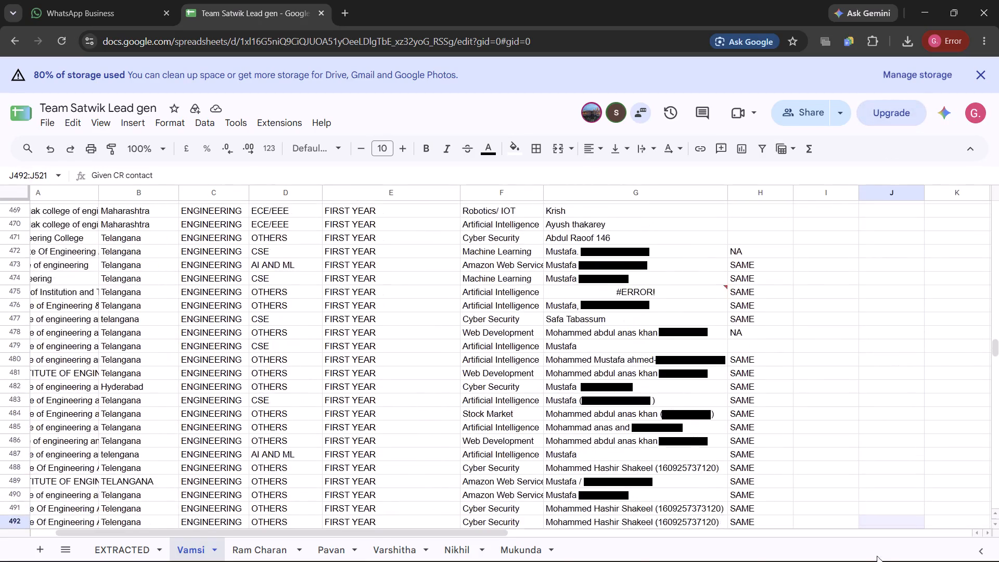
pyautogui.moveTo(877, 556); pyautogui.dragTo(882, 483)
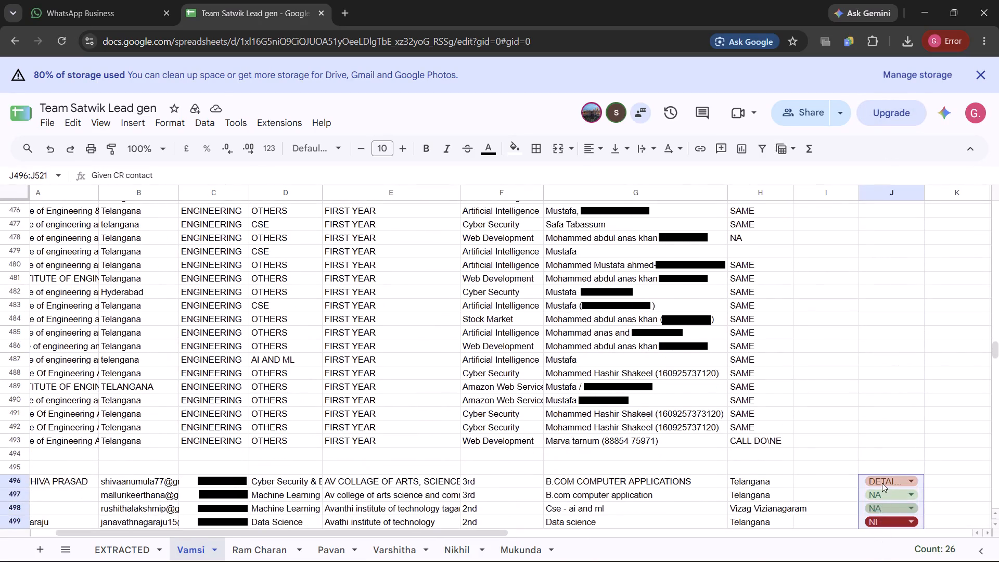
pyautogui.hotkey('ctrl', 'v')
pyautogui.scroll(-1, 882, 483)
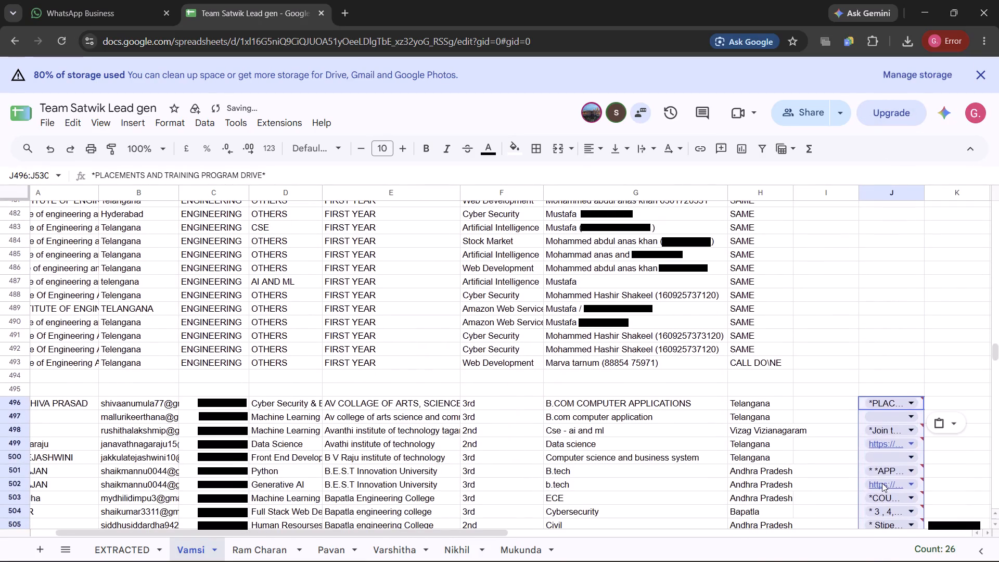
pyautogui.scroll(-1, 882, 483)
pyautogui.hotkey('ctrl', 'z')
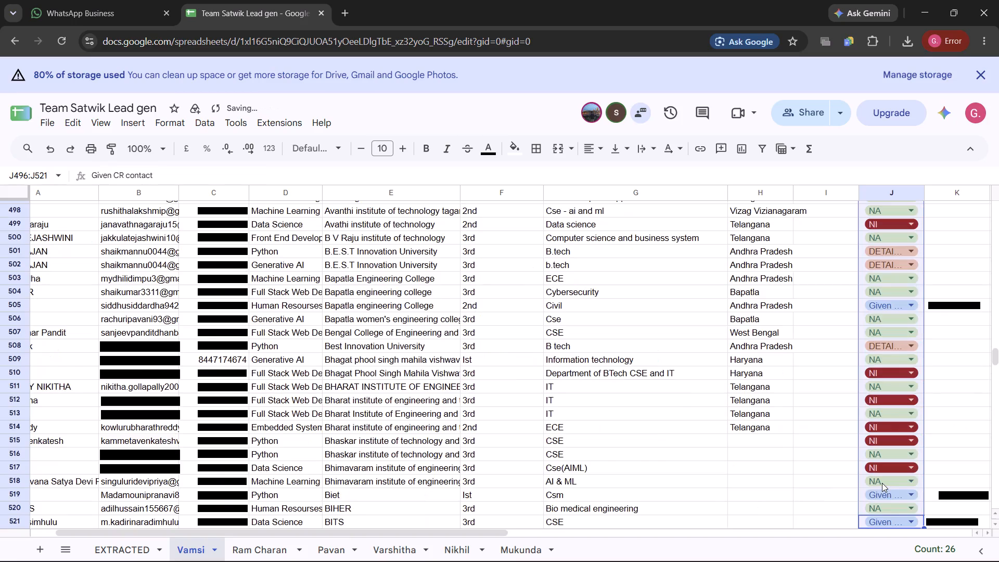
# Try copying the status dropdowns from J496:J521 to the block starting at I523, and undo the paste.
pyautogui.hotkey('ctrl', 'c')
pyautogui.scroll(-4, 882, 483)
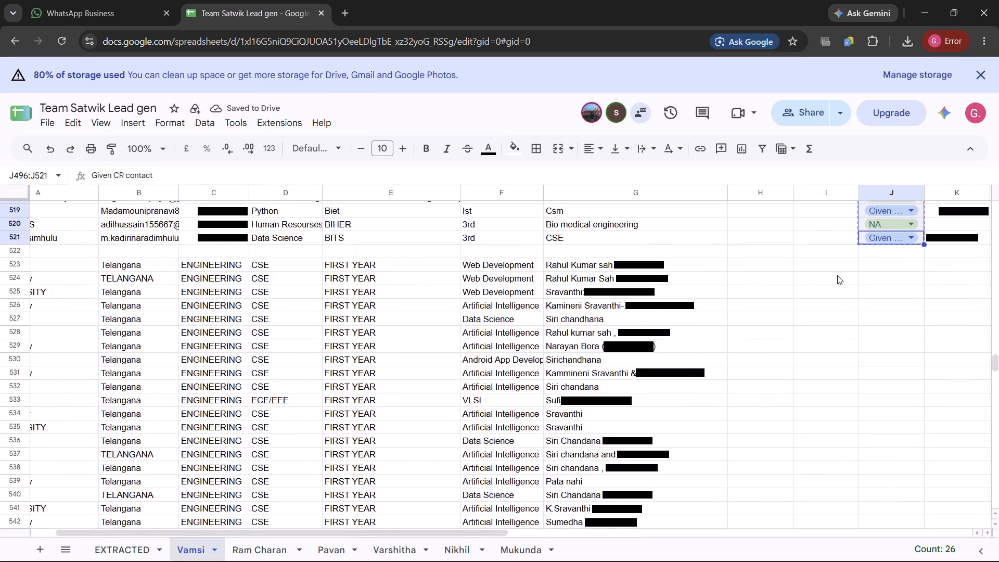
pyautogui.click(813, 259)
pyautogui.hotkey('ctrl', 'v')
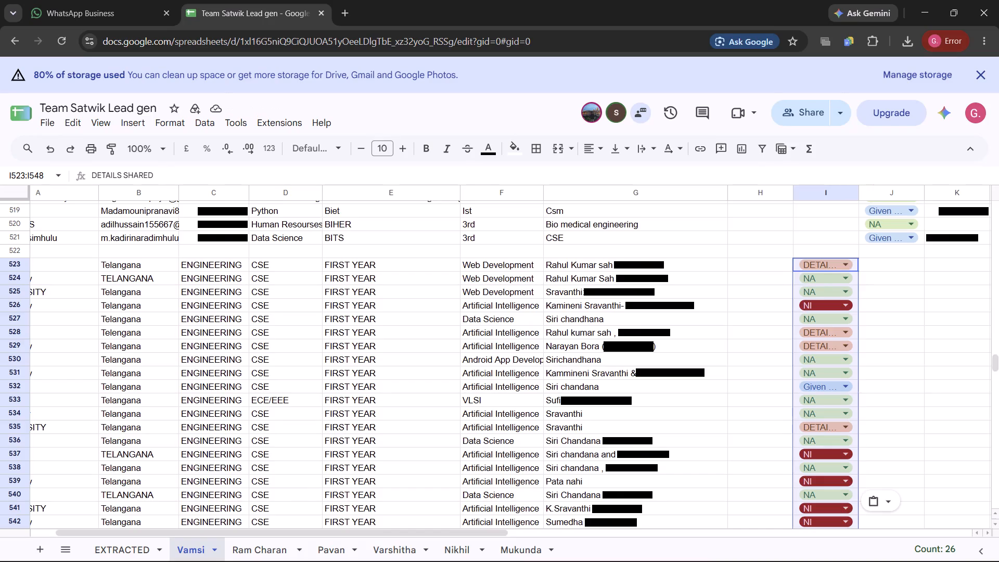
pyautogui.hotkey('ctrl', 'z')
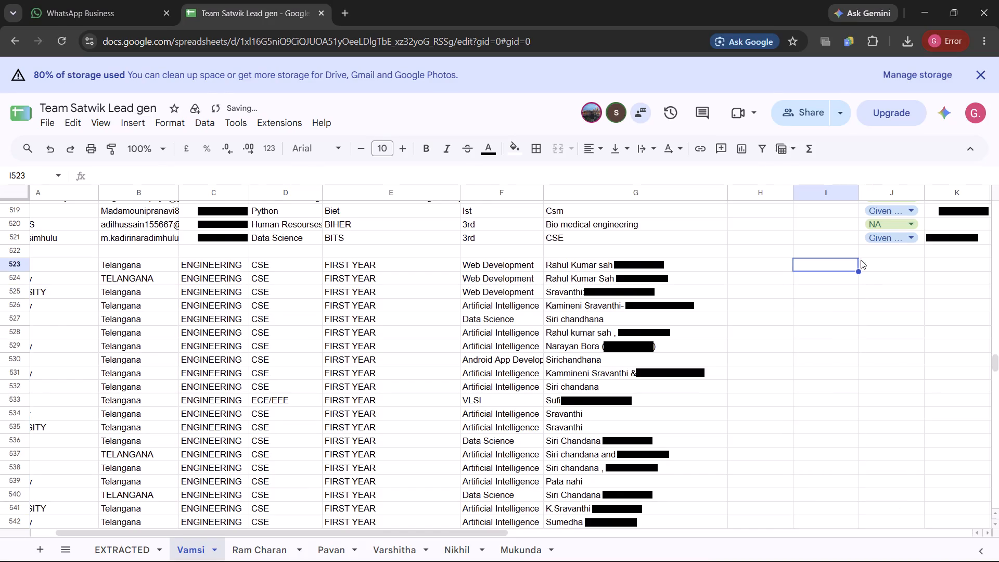
# Copy the single status dropdown cell J521 into I523, beside the first lead row after the blank row.
pyautogui.scroll(1, 865, 260)
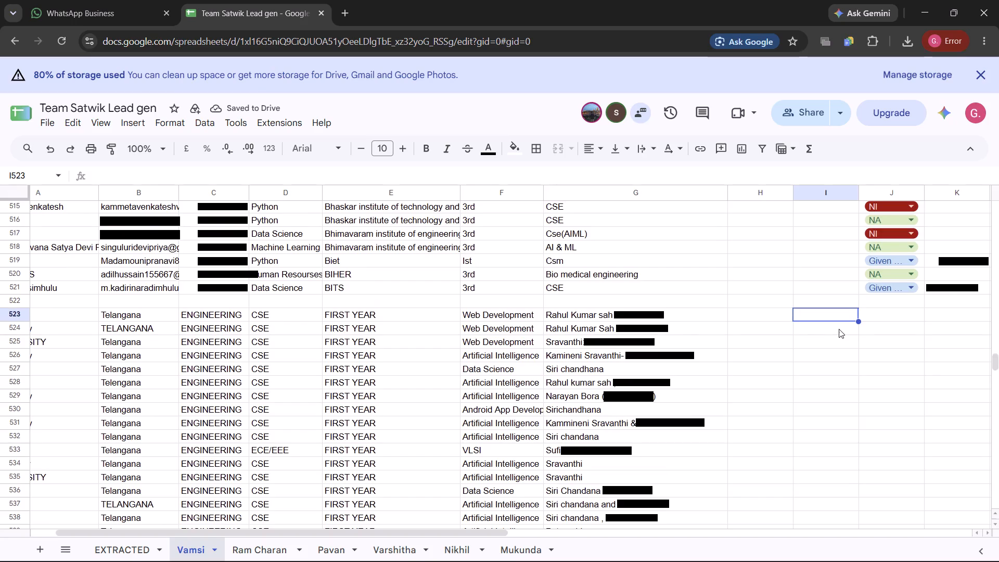
pyautogui.click(863, 289)
pyautogui.hotkey('ctrl', 'c')
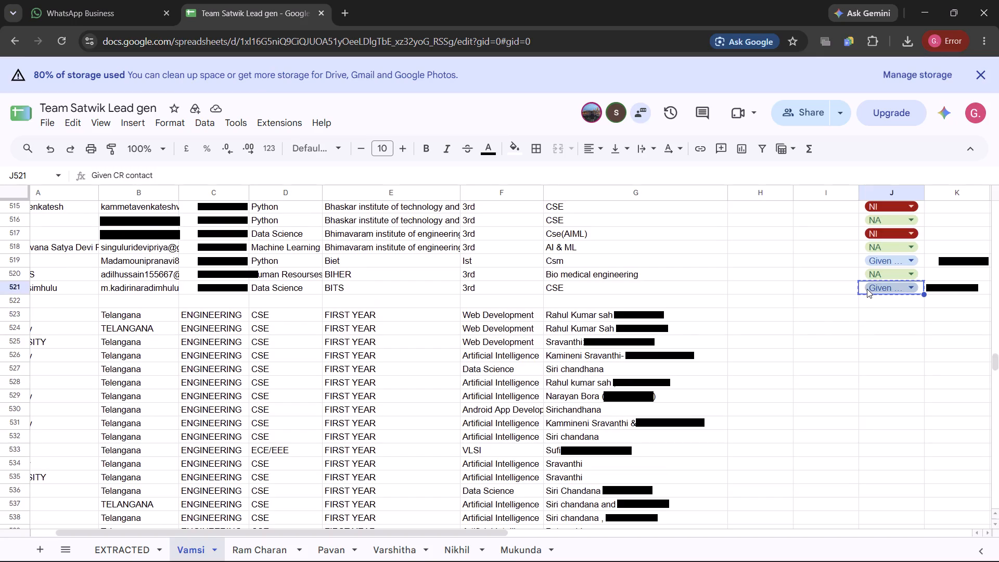
pyautogui.click(818, 311)
pyautogui.hotkey('ctrl', 'v')
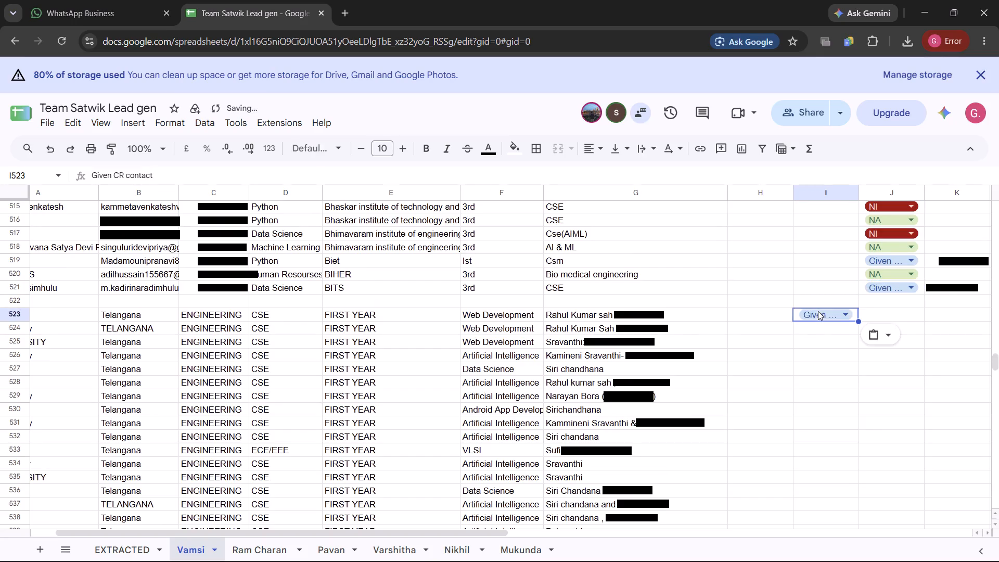
# Clear the "Given CR contact" value from I523, leaving an empty status dropdown in the cell.
pyautogui.click(818, 311)
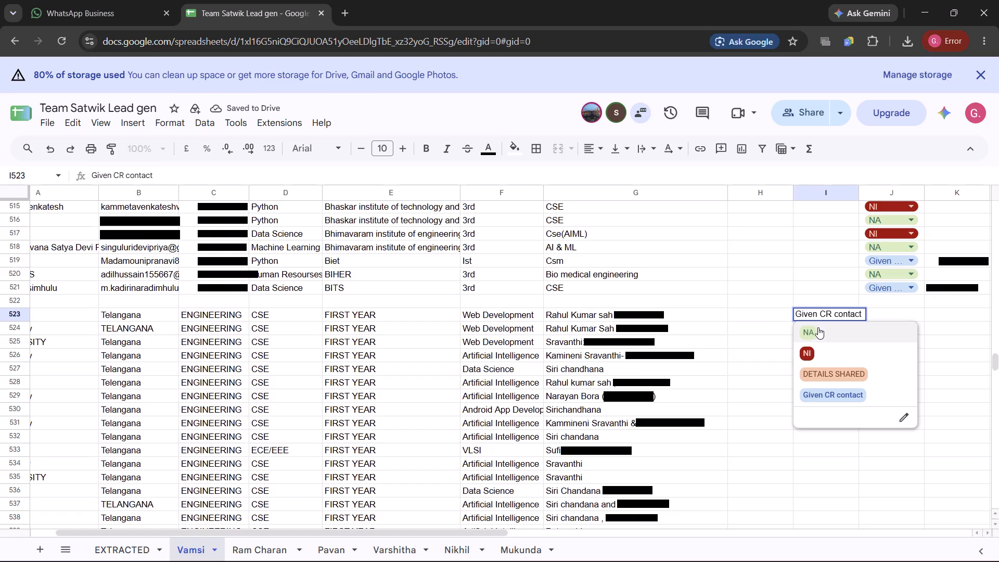
pyautogui.press('BackSpace')
pyautogui.press('BackSpace')
pyautogui.press('BackSpace')
pyautogui.press('BackSpace')
pyautogui.press('BackSpace')
pyautogui.press('BackSpace')
pyautogui.press('BackSpace')
pyautogui.press('BackSpace')
pyautogui.press('BackSpace')
pyautogui.press('BackSpace')
pyautogui.press('BackSpace')
pyautogui.press('BackSpace')
pyautogui.press('BackSpace')
pyautogui.press('BackSpace')
pyautogui.press('BackSpace')
pyautogui.press('BackSpace')
pyautogui.press('BackSpace')
pyautogui.press('BackSpace')
pyautogui.press('BackSpace')
pyautogui.press('BackSpace')
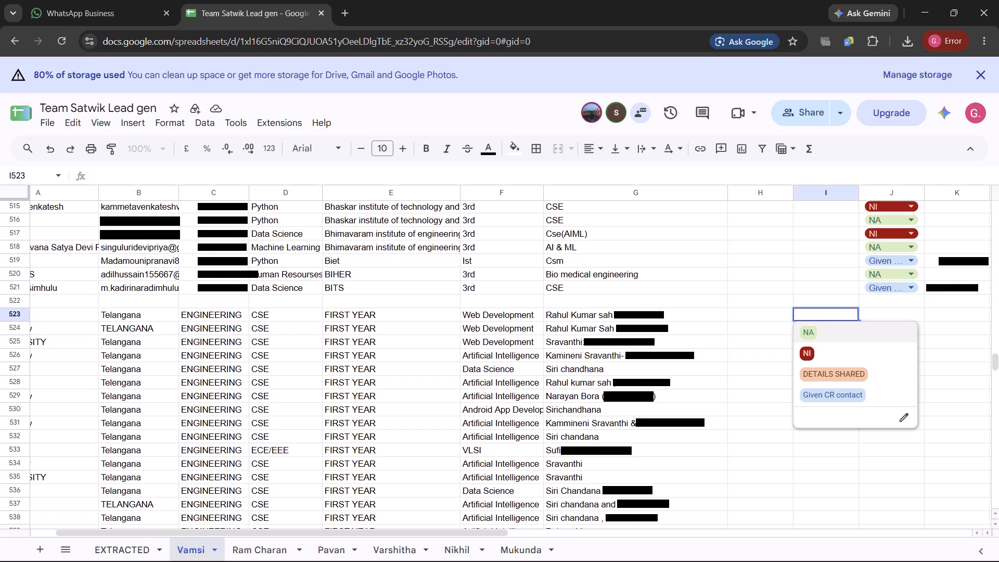
pyautogui.click(746, 342)
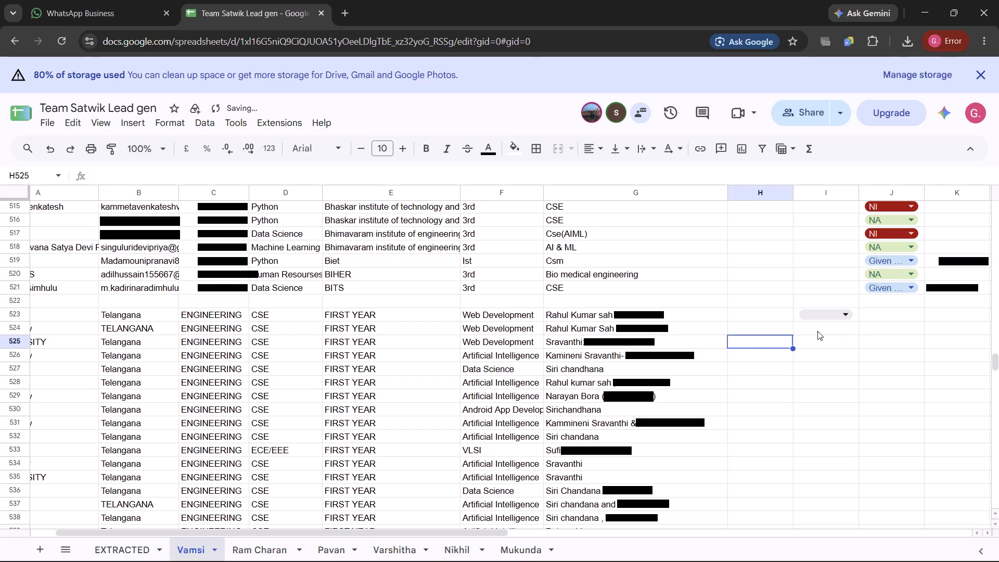
# Fill the empty status dropdown from I523 down column I to row 577, the last lead row.
pyautogui.click(832, 319)
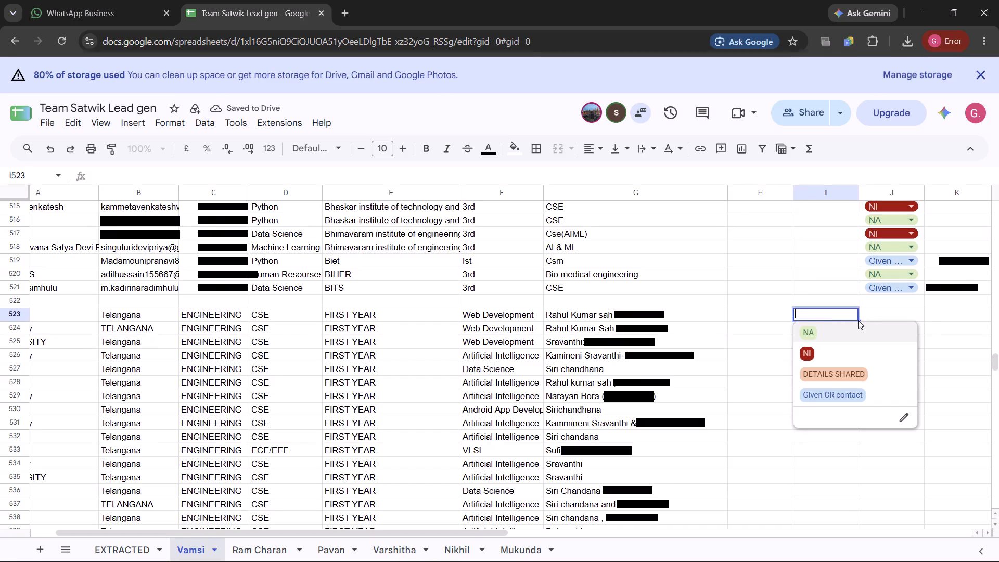
pyautogui.click(860, 316)
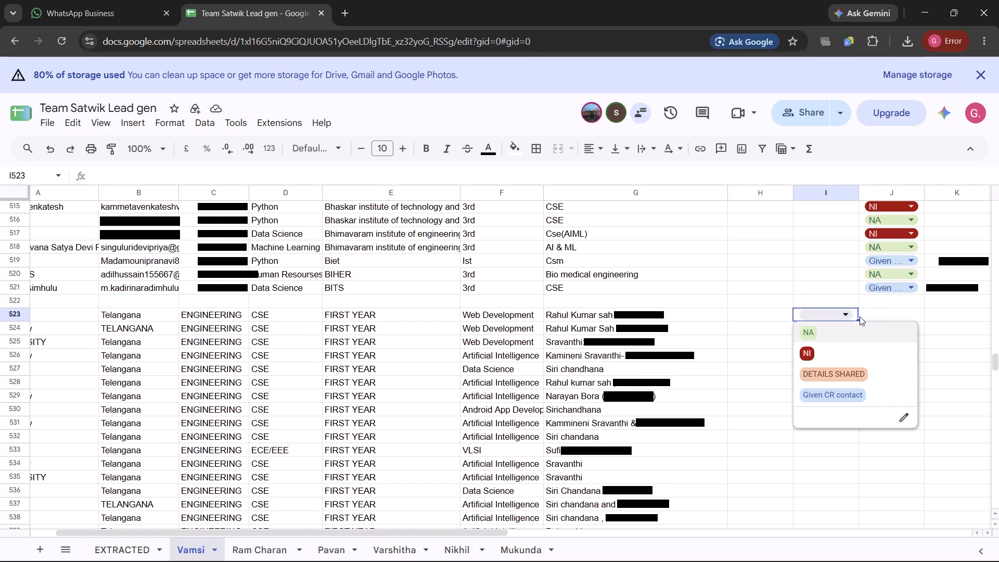
pyautogui.moveTo(859, 319); pyautogui.dragTo(855, 557)
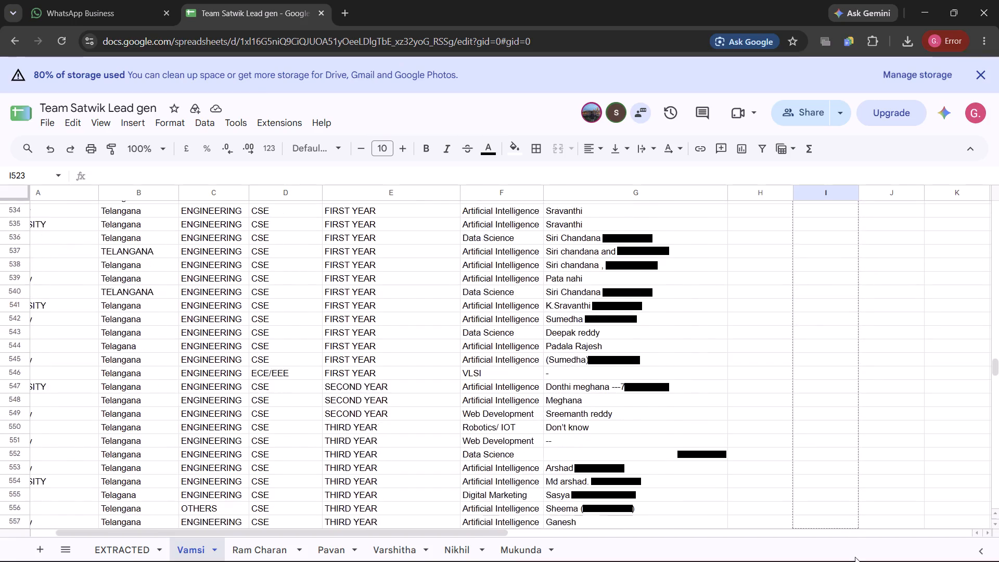
pyautogui.moveTo(855, 557); pyautogui.dragTo(847, 404)
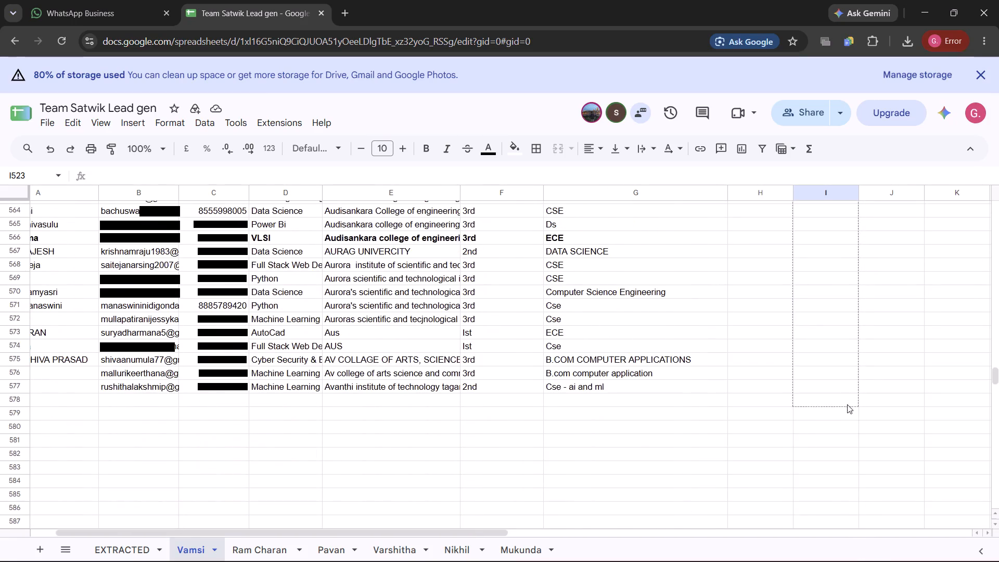
pyautogui.moveTo(847, 404); pyautogui.dragTo(846, 390)
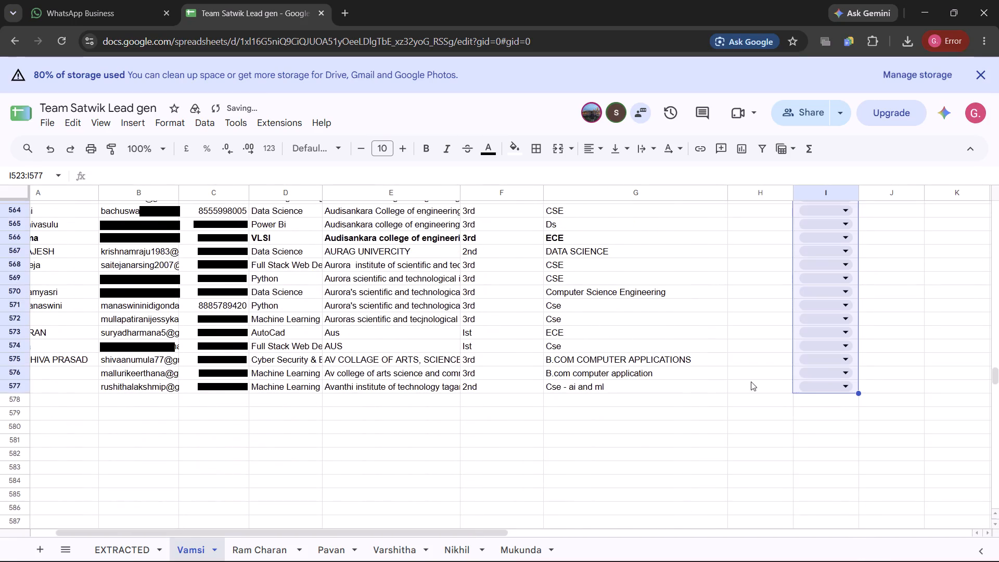
pyautogui.scroll(6, 751, 381)
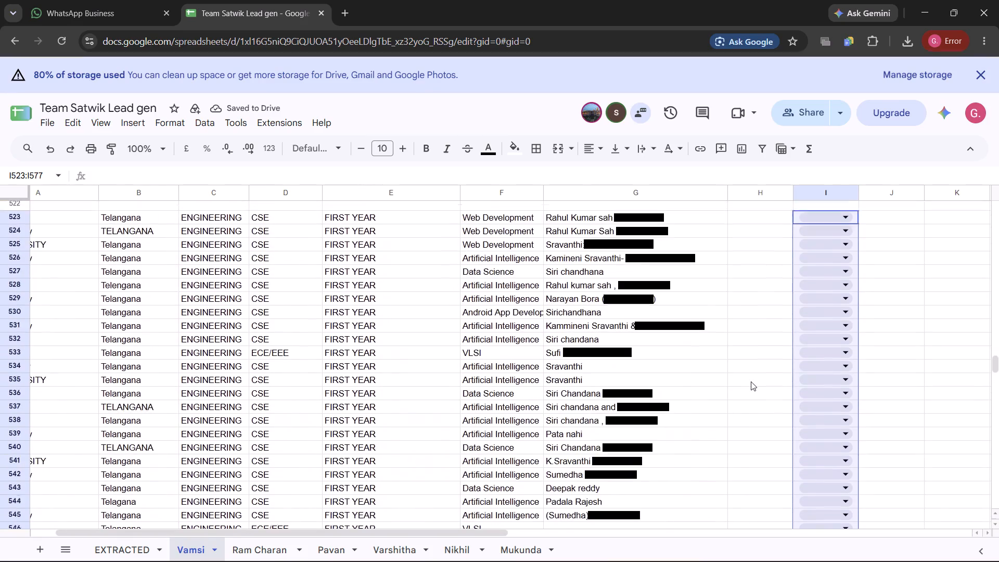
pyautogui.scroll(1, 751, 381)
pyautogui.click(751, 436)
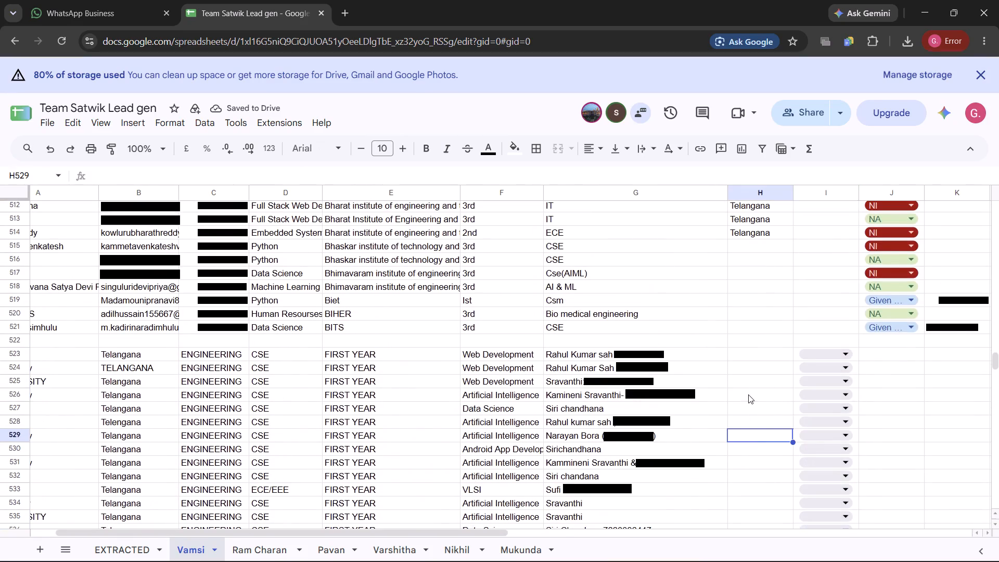
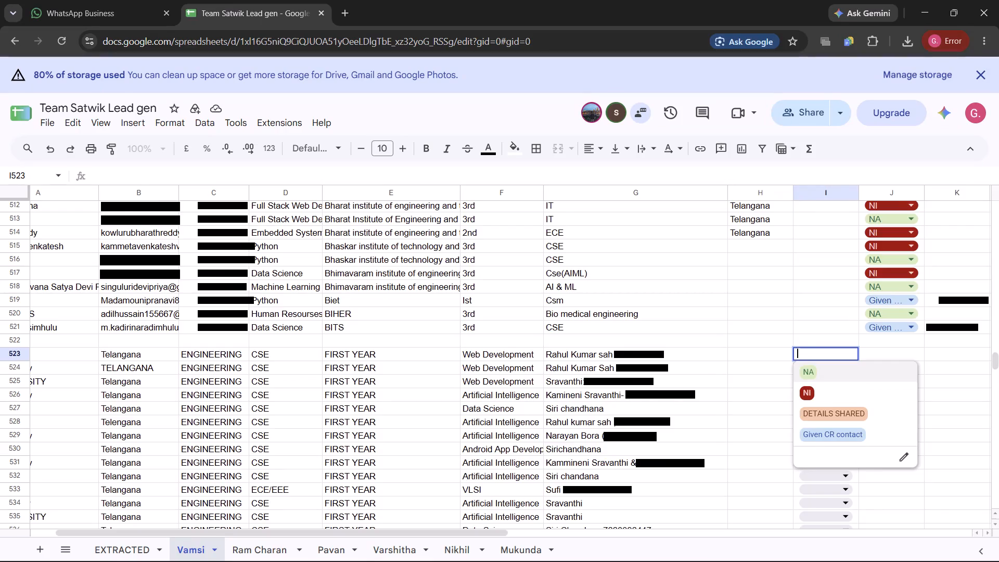
# Set the call status of the first new lead, in cell I523, to NA.
pyautogui.press('space')
pyautogui.press('space')
pyautogui.press('BackSpace')
pyautogui.press('Up')
pyautogui.press('Up')
pyautogui.press('Up')
pyautogui.press('Up')
pyautogui.press('Up')
pyautogui.press('Return')
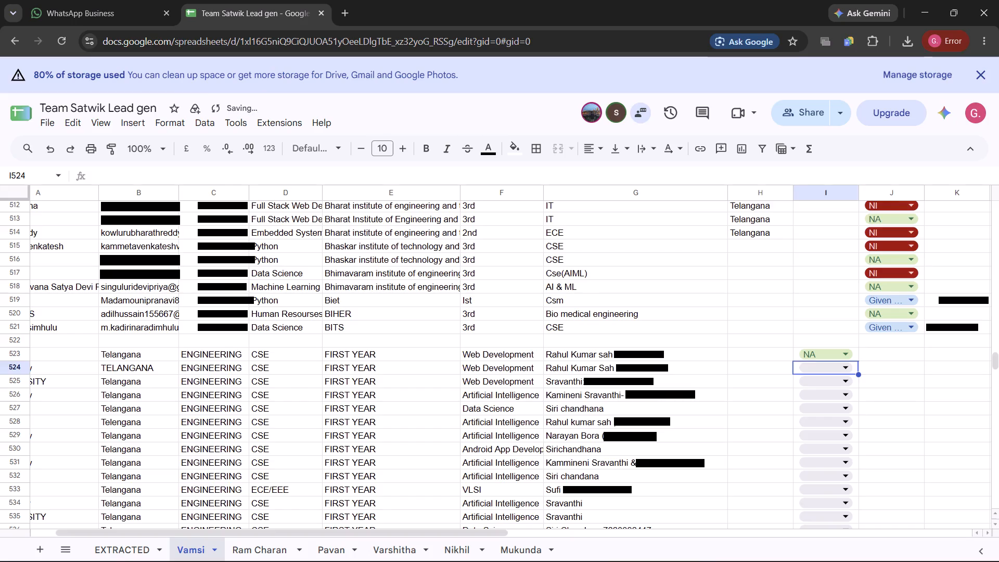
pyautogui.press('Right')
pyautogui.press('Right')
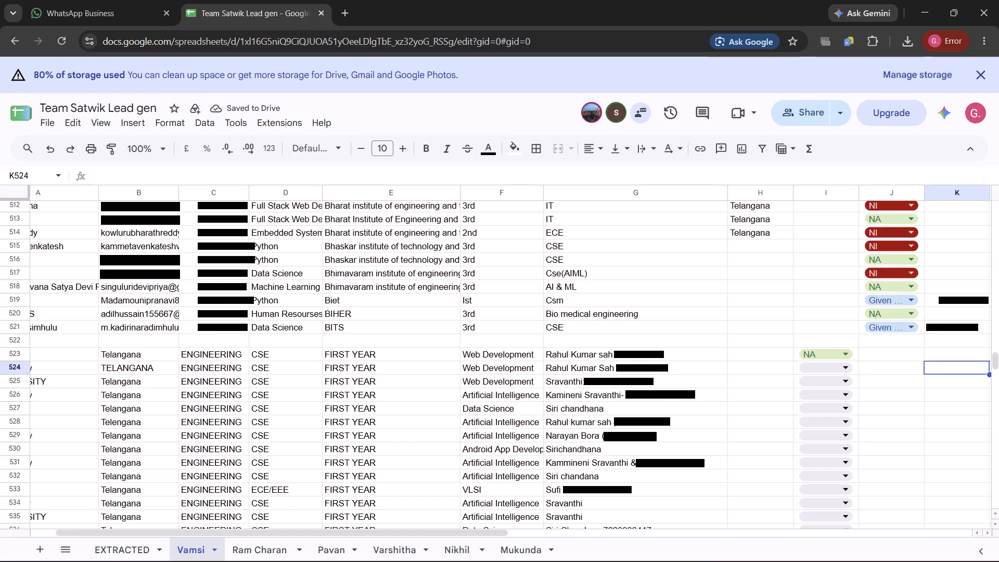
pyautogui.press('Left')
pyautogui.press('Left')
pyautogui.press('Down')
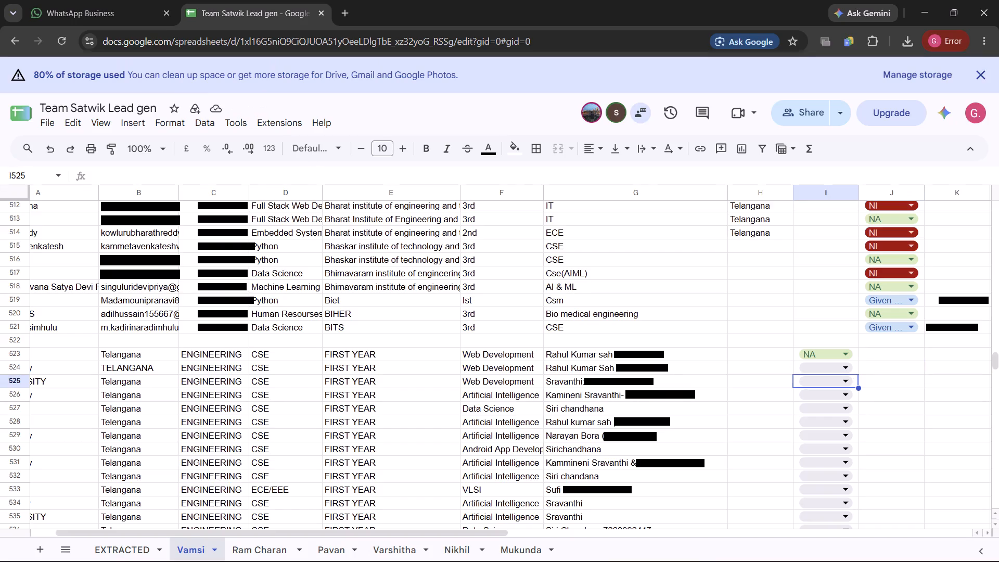
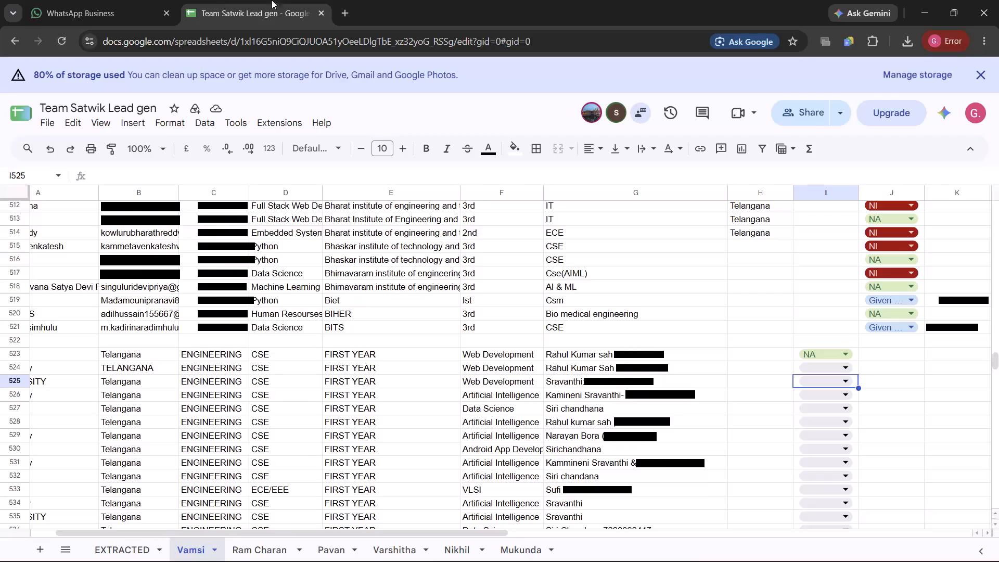
# Set the call status of the lead in row 525, cell I525, to NA.
pyautogui.click(810, 385)
pyautogui.click(810, 405)
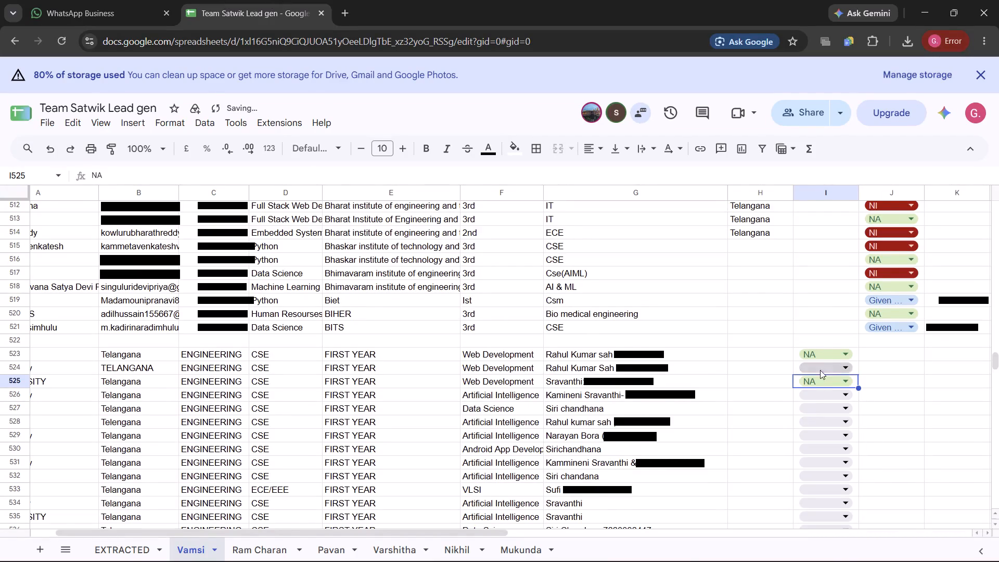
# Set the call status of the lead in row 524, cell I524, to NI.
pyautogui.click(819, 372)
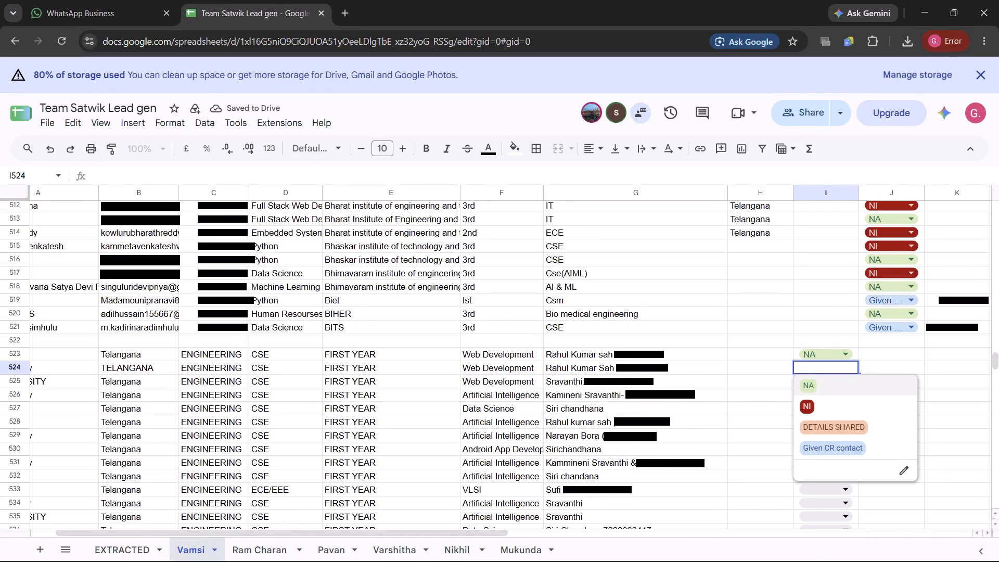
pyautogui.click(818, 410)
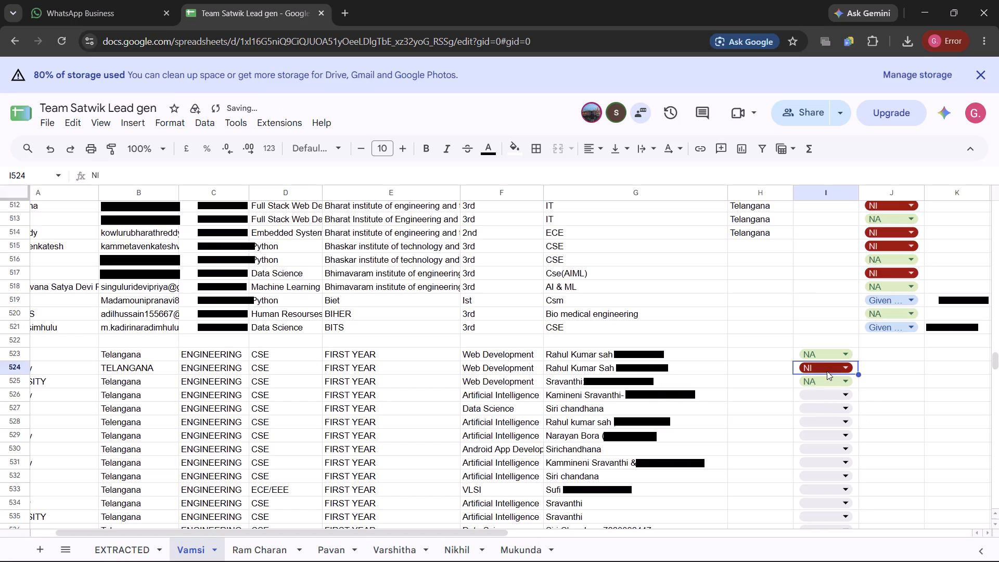
# Add a new option named "same number" to the call-status dropdown rule of cell I524.
pyautogui.click(827, 371)
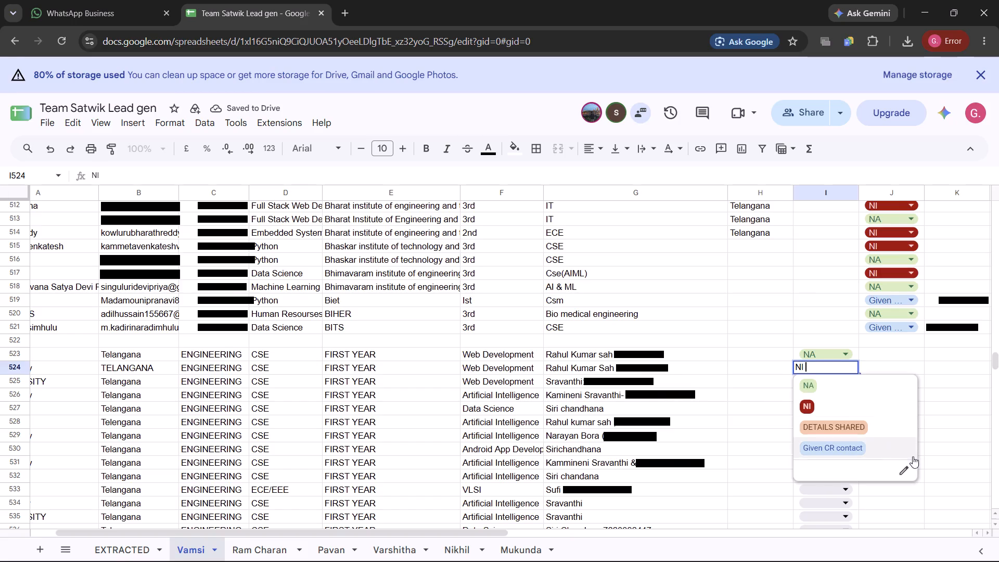
pyautogui.click(907, 471)
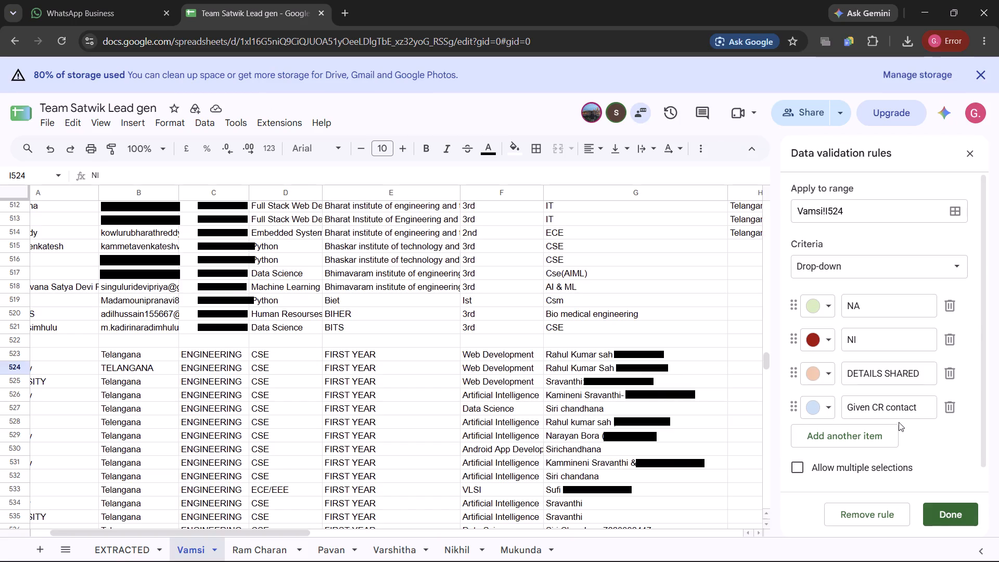
pyautogui.click(864, 433)
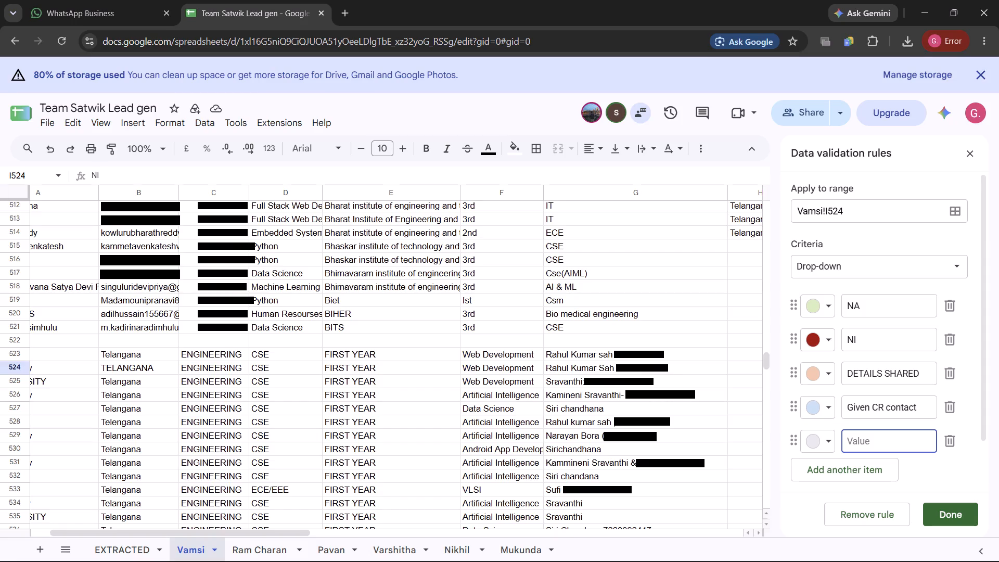
pyautogui.write('same')
pyautogui.press('space')
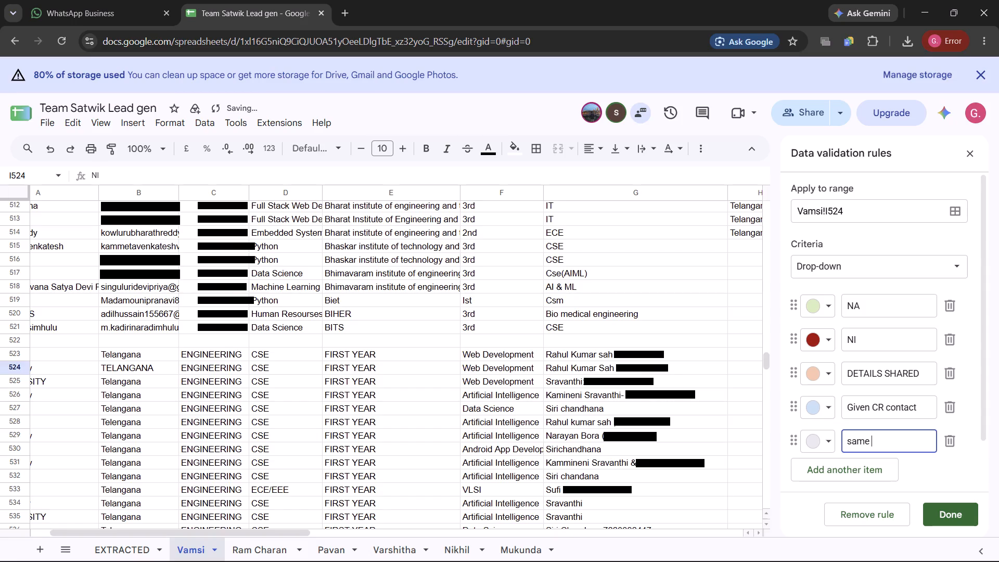
pyautogui.write('number')
pyautogui.press('space')
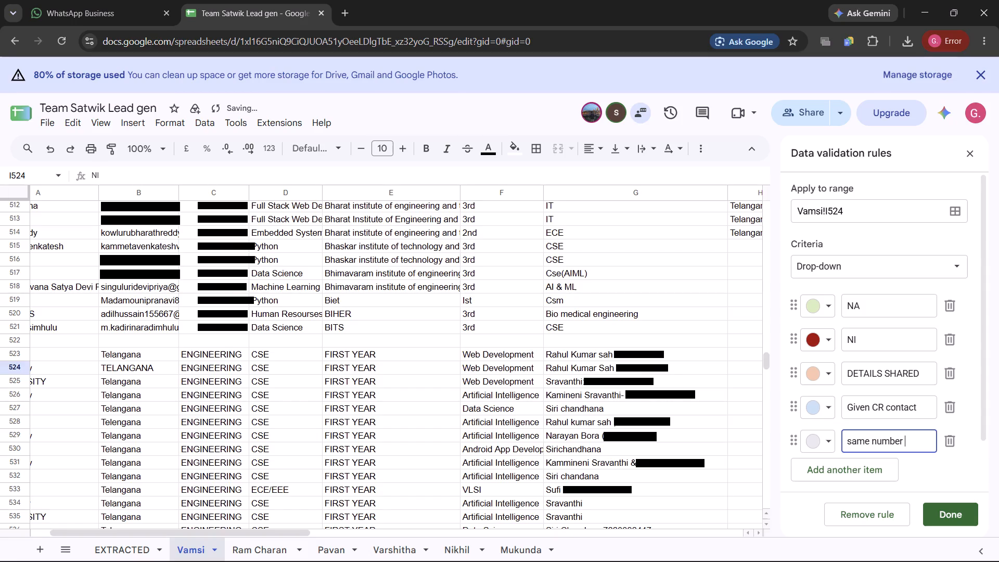
# Colour the "same number" option light purple and apply the rule change to all matching dropdowns.
pyautogui.click(832, 444)
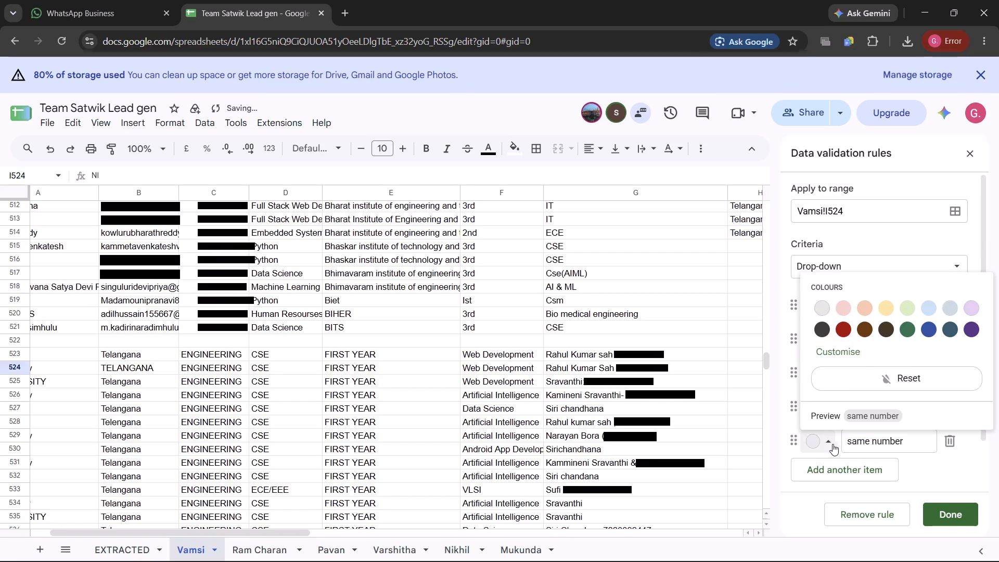
pyautogui.click(864, 311)
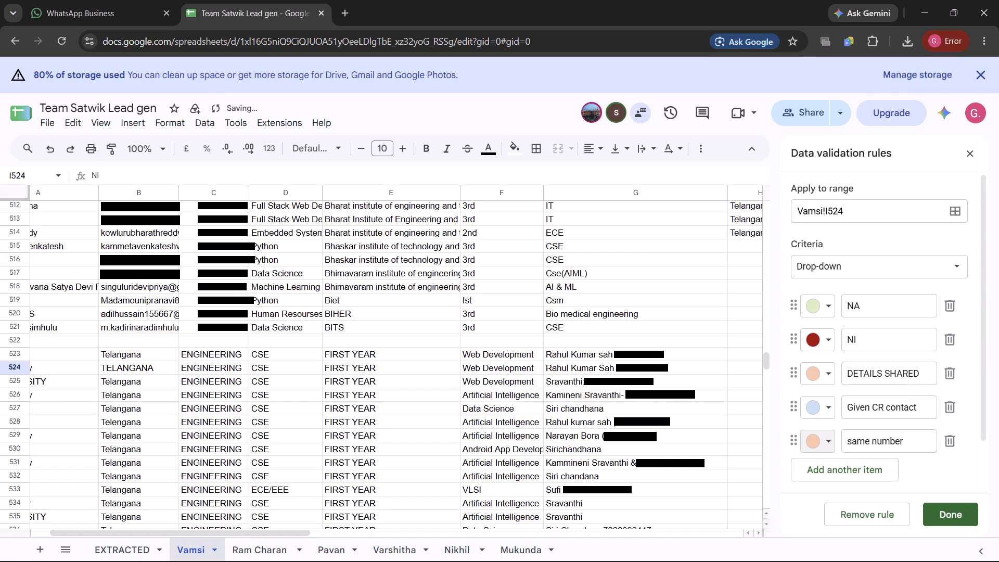
pyautogui.click(817, 440)
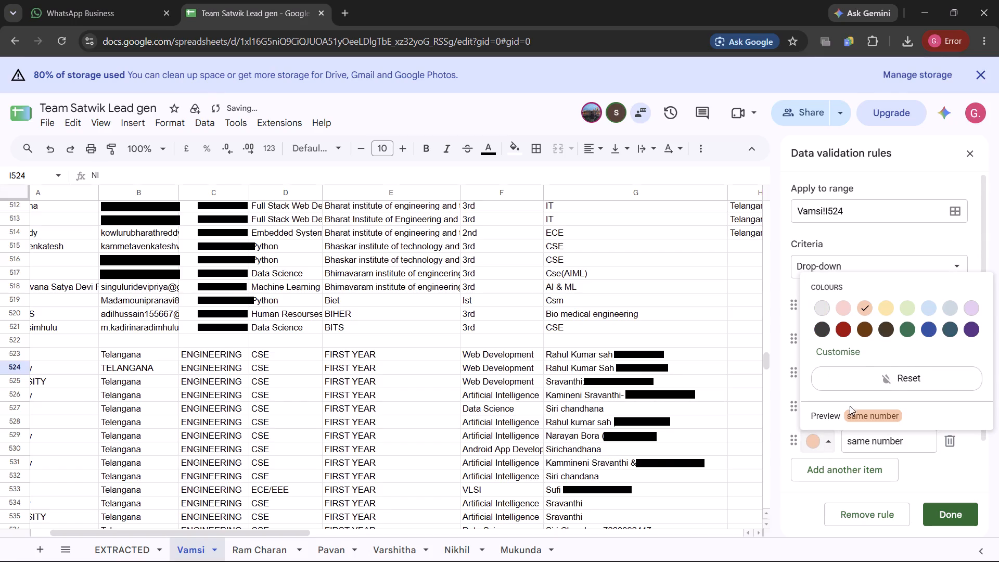
pyautogui.click(935, 302)
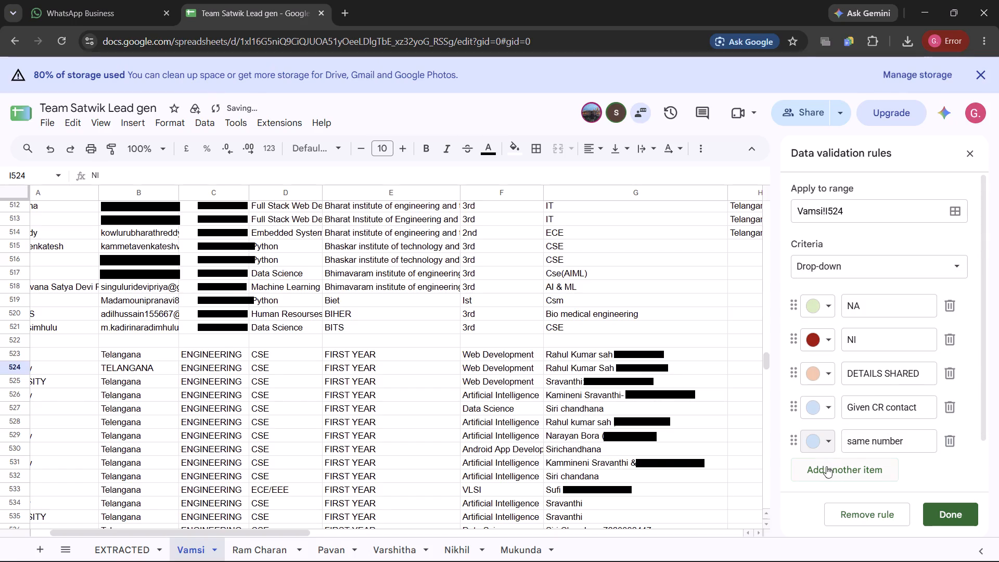
pyautogui.click(812, 446)
pyautogui.click(969, 306)
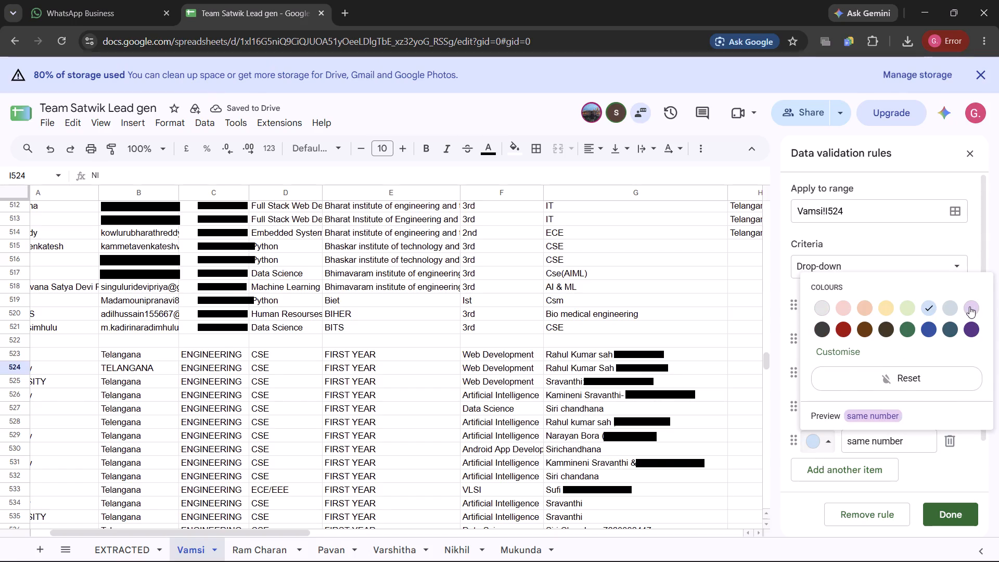
pyautogui.click(965, 514)
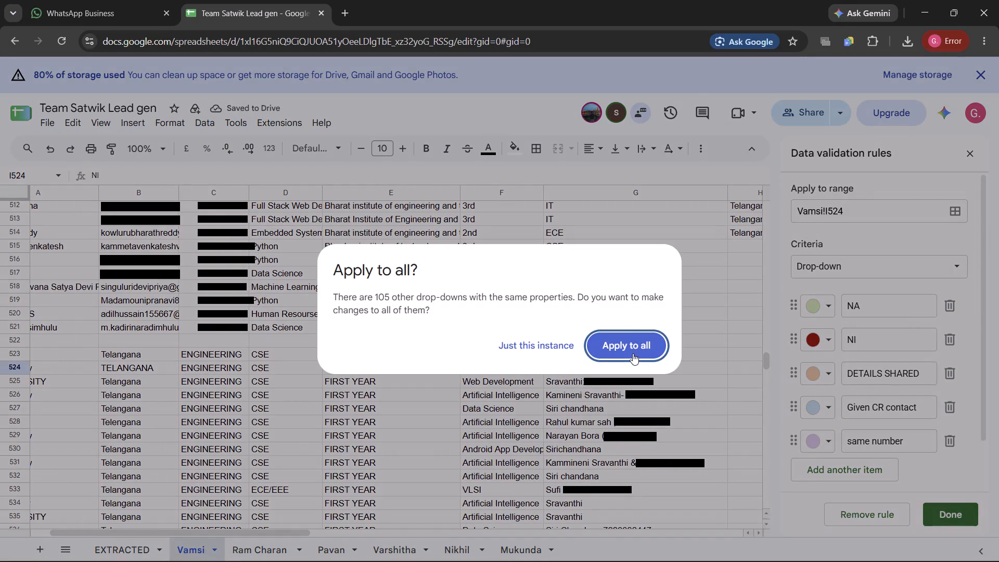
pyautogui.click(633, 353)
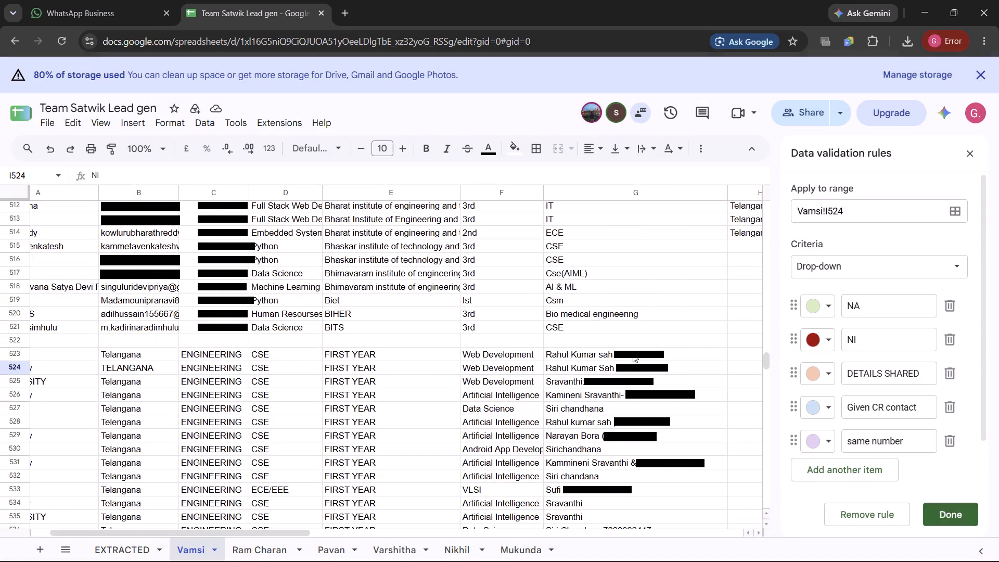
pyautogui.click(969, 151)
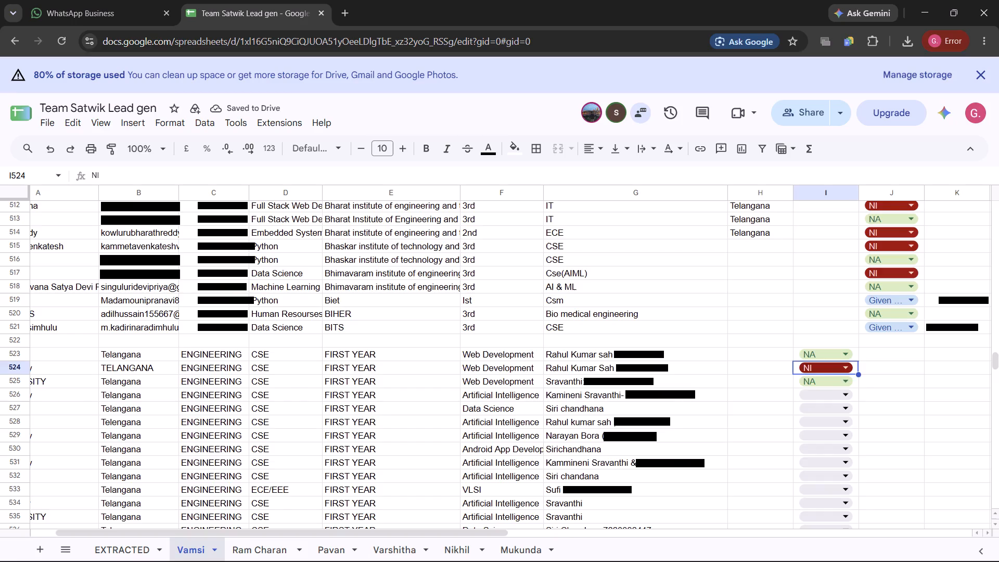
# Set the call status in cells I524 and I526 to "same number".
pyautogui.click(849, 371)
pyautogui.click(844, 459)
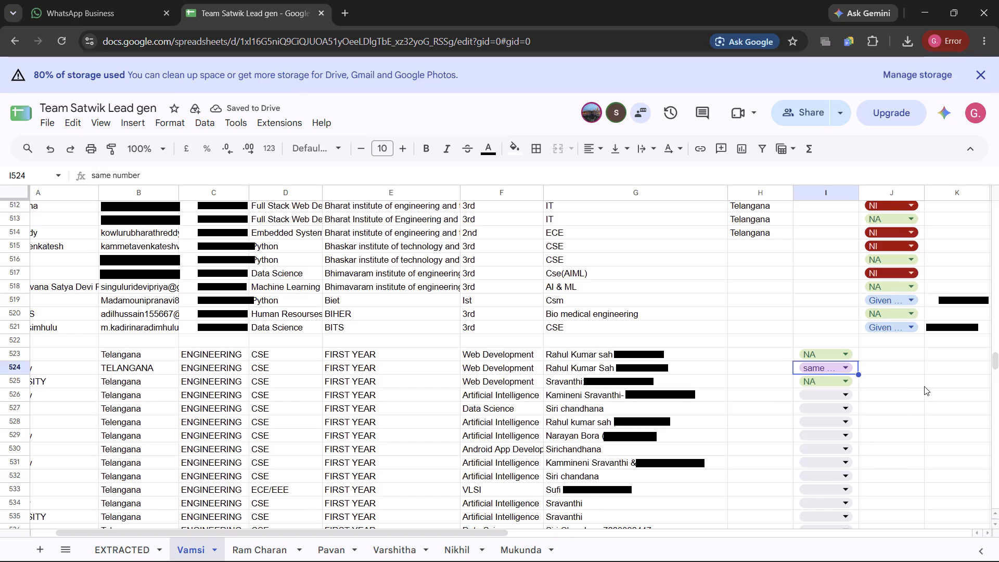
pyautogui.click(849, 392)
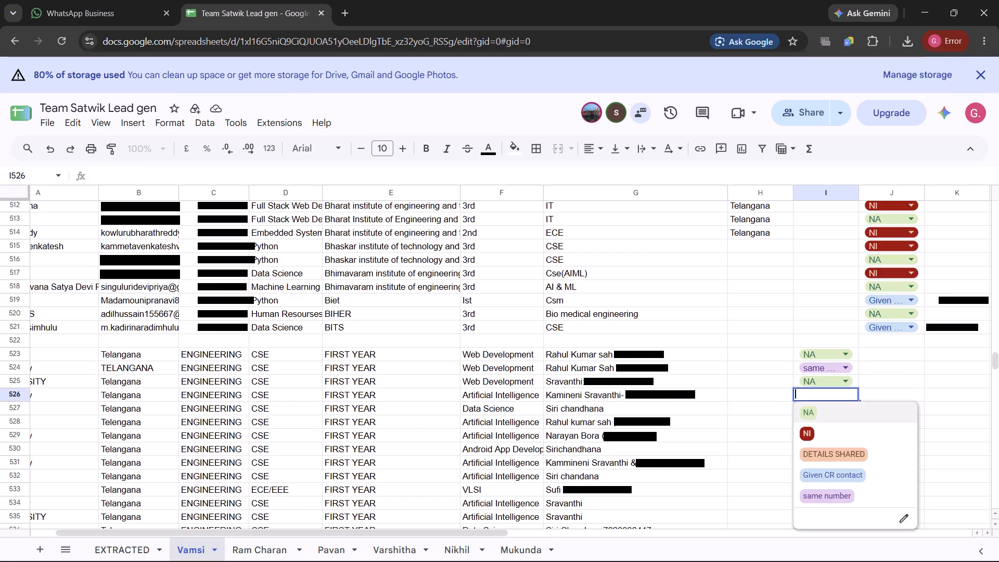
pyautogui.click(827, 495)
# Set the call status to NI in cell I527 and to "same number" in cell I528.
pyautogui.scroll(-1, 773, 456)
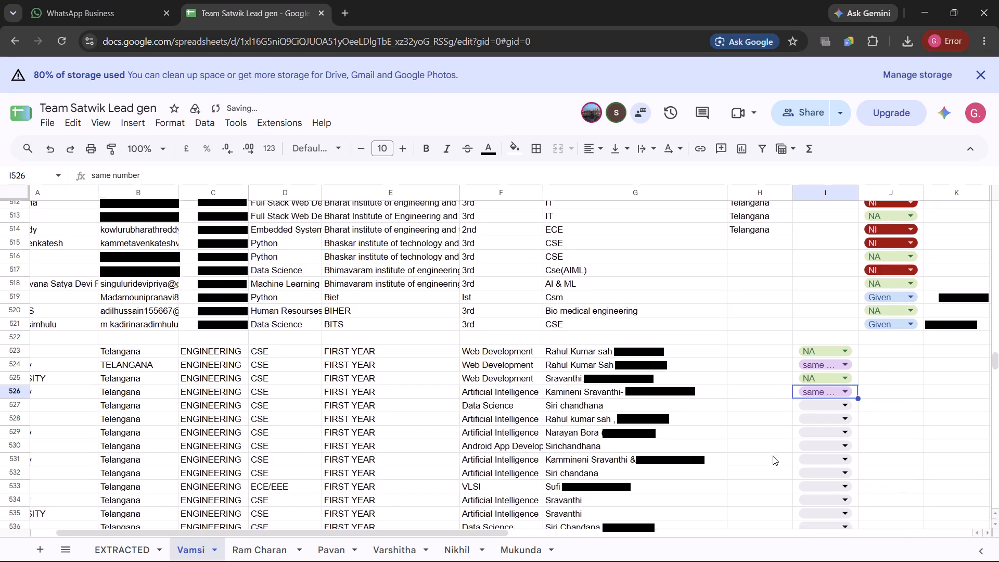
pyautogui.scroll(-2, 773, 456)
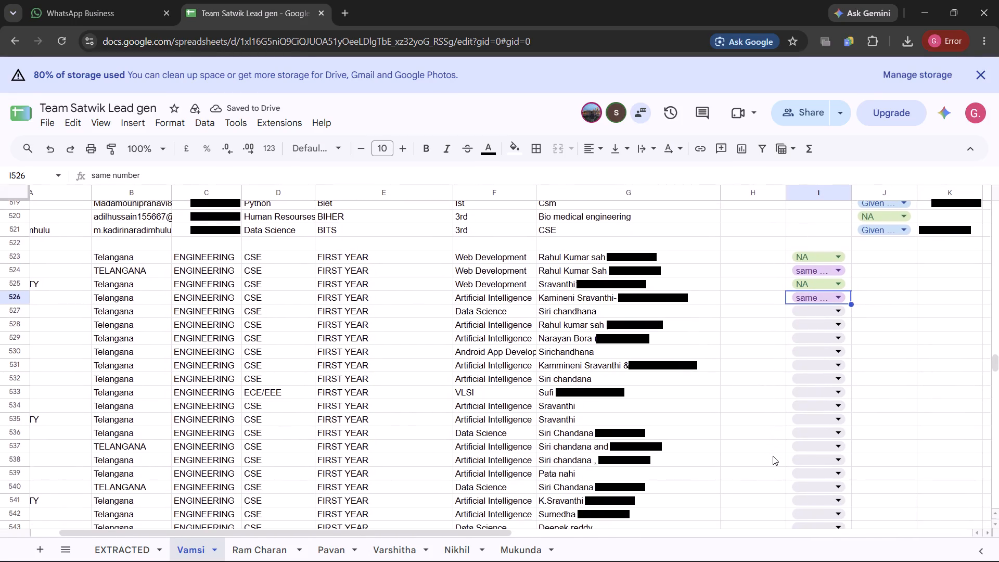
pyautogui.hscroll(4, 773, 456)
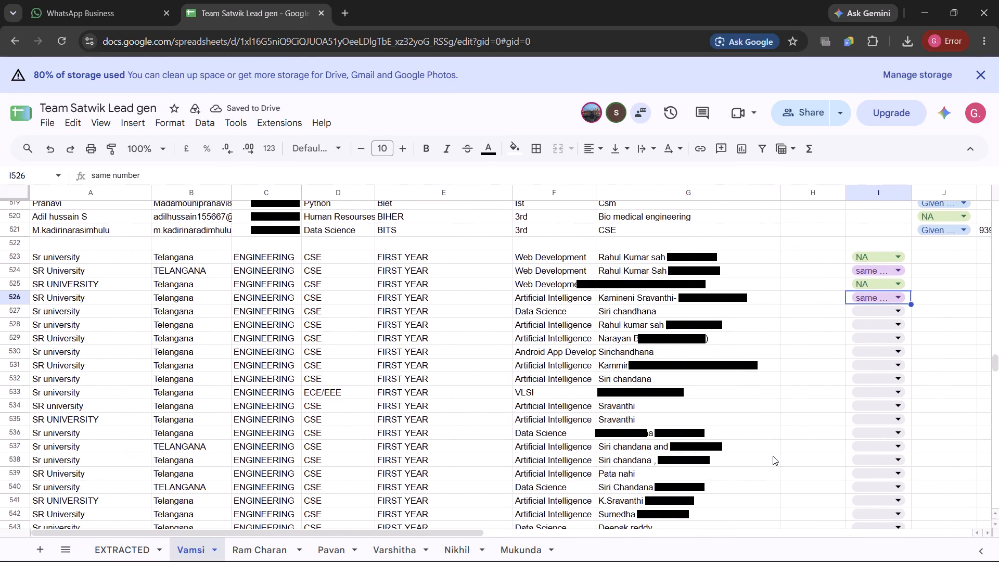
pyautogui.hscroll(2, 410, 405)
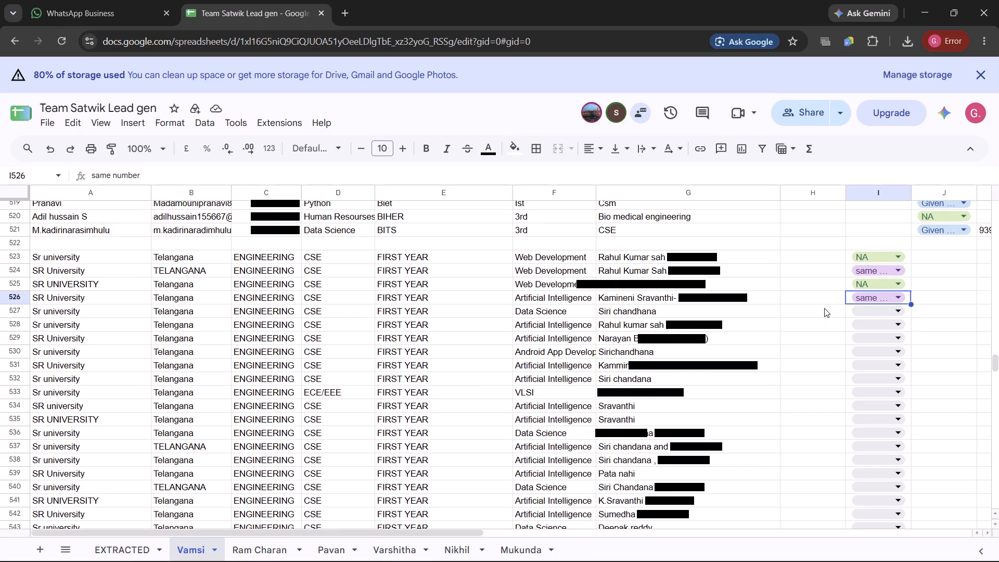
pyautogui.click(877, 308)
pyautogui.click(856, 356)
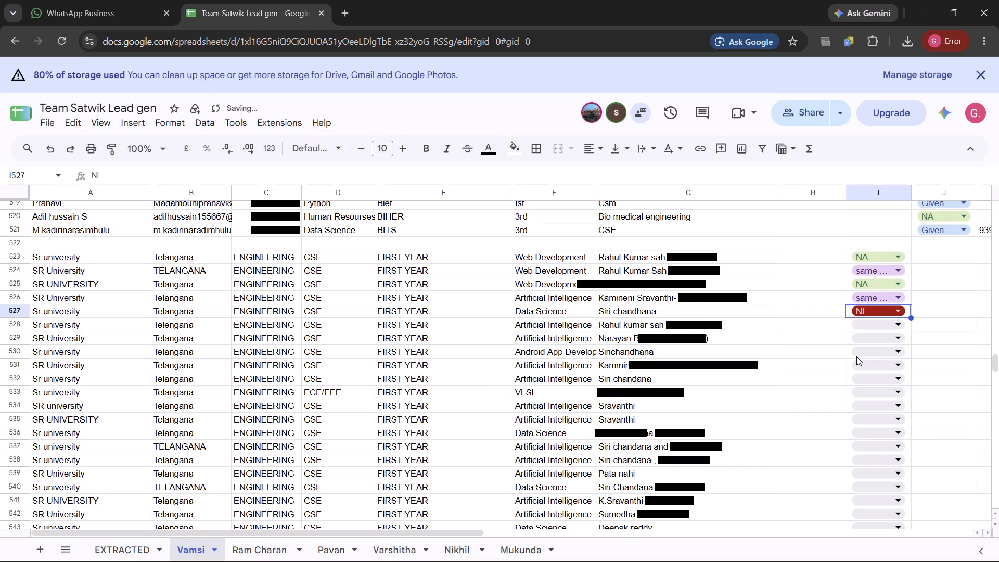
pyautogui.scroll(-1, 856, 356)
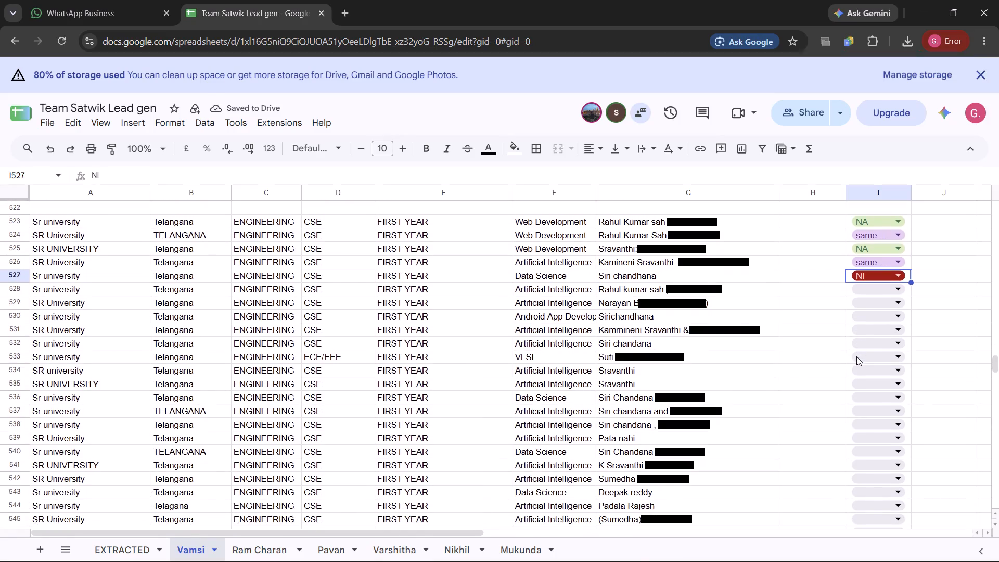
pyautogui.click(879, 289)
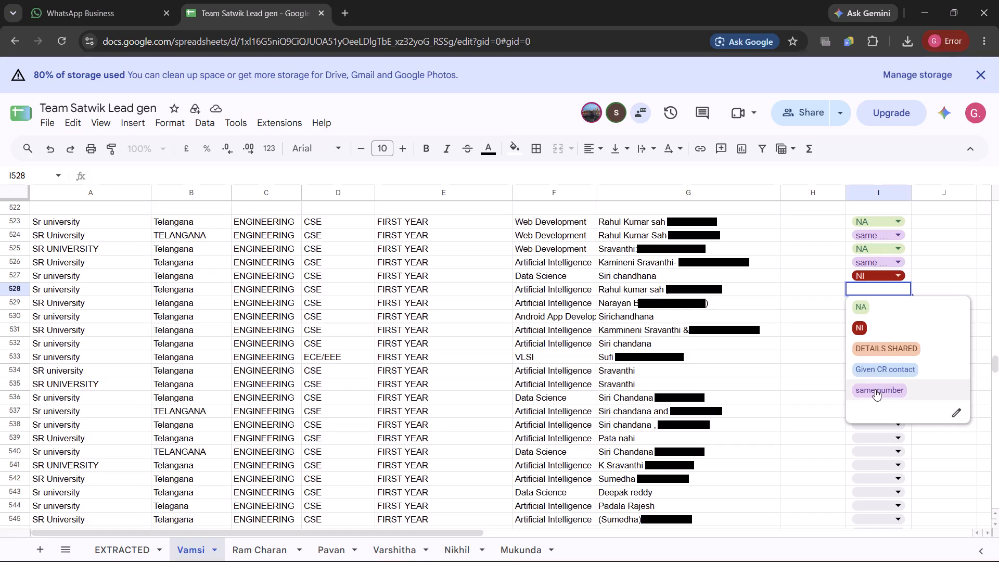
pyautogui.click(875, 389)
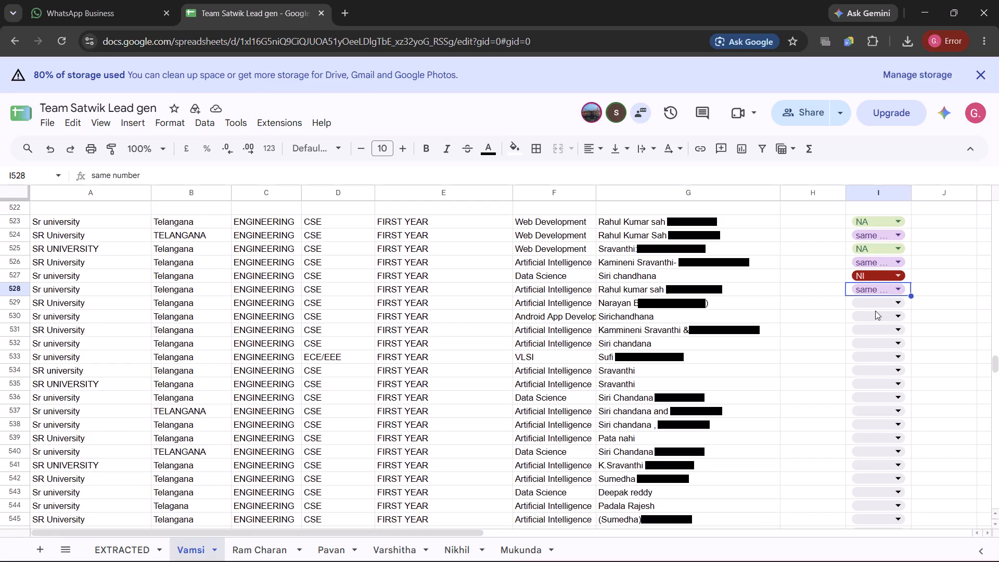
# Select the empty call-status cell I529 of the lead in row 529.
pyautogui.click(875, 311)
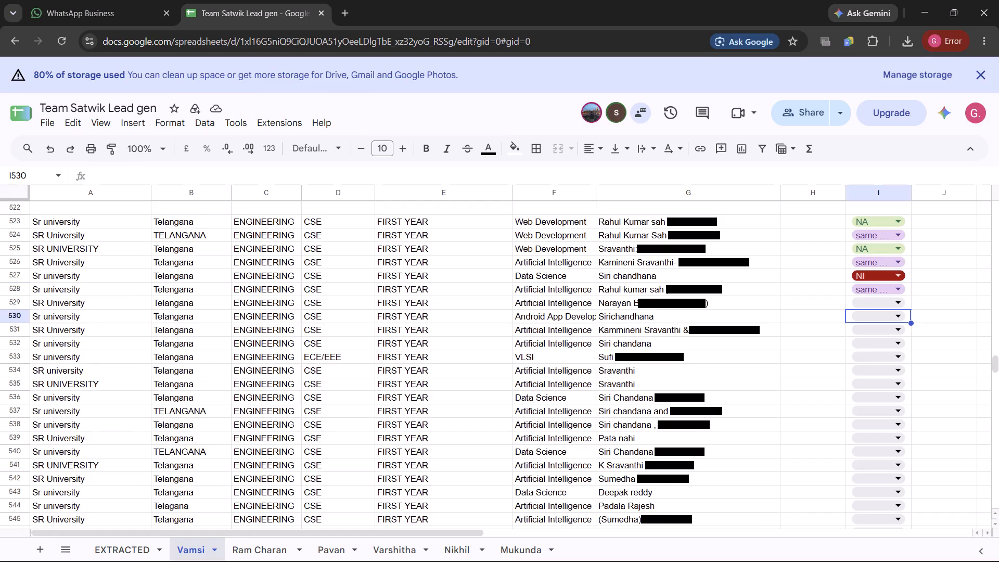
pyautogui.press('Up')
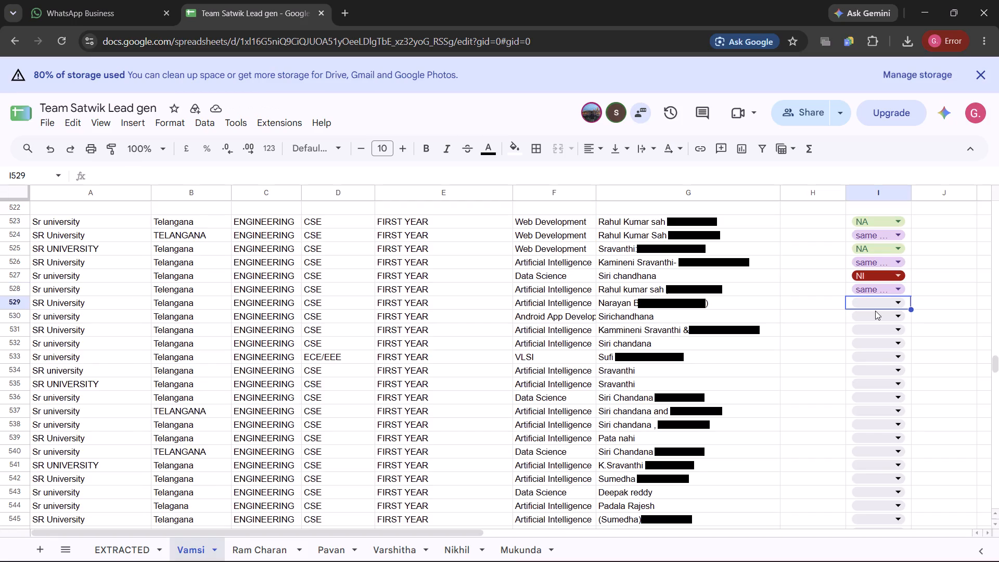
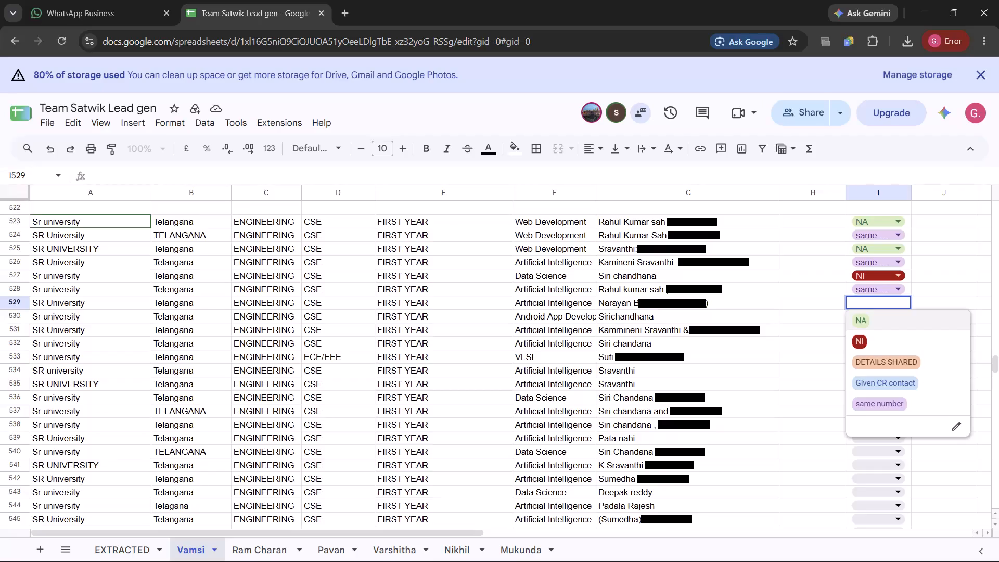
# Set the call status to NA in cell I529 and to NI in cell I530.
pyautogui.press('Return')
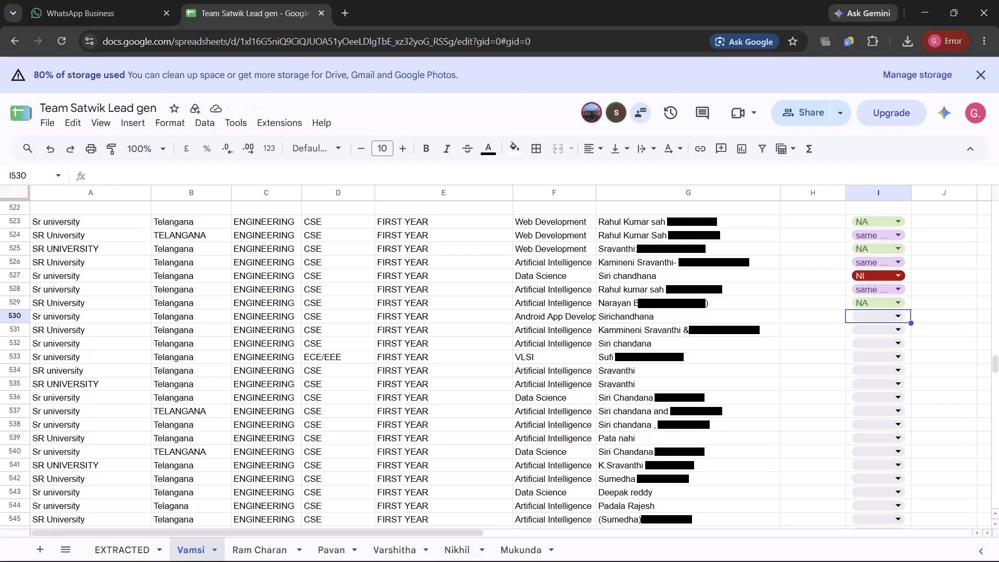
pyautogui.write('ni')
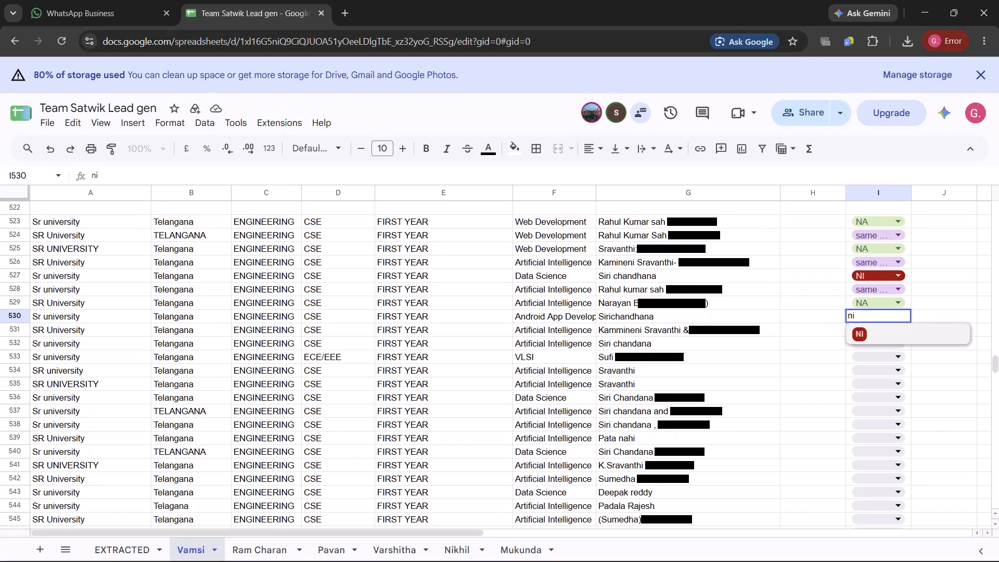
pyautogui.press('Return')
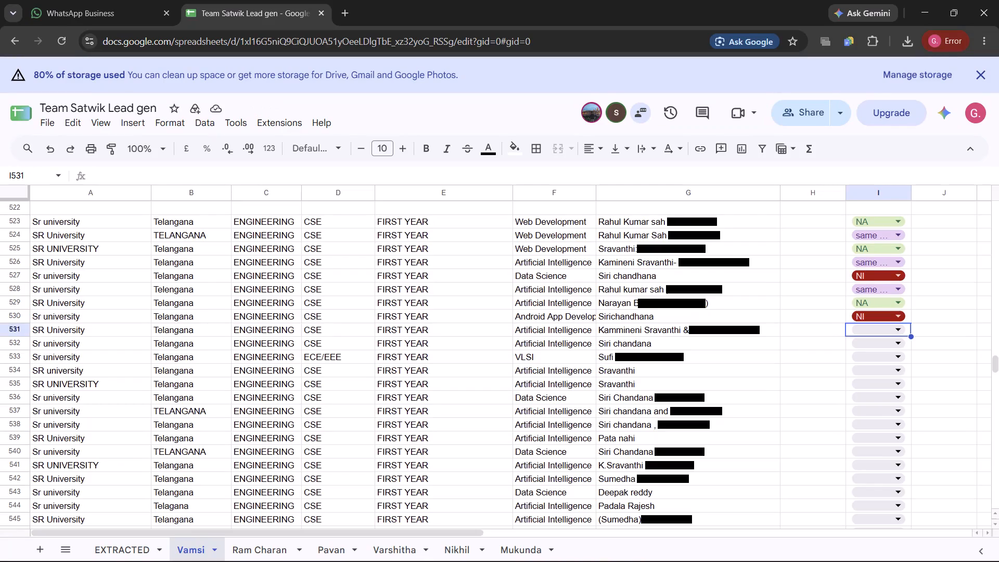
# Set the call status to "same number" in cell I531 and to NI in cell I532.
pyautogui.press('space')
pyautogui.press('Down')
pyautogui.press('Down')
pyautogui.press('Down')
pyautogui.press('Down')
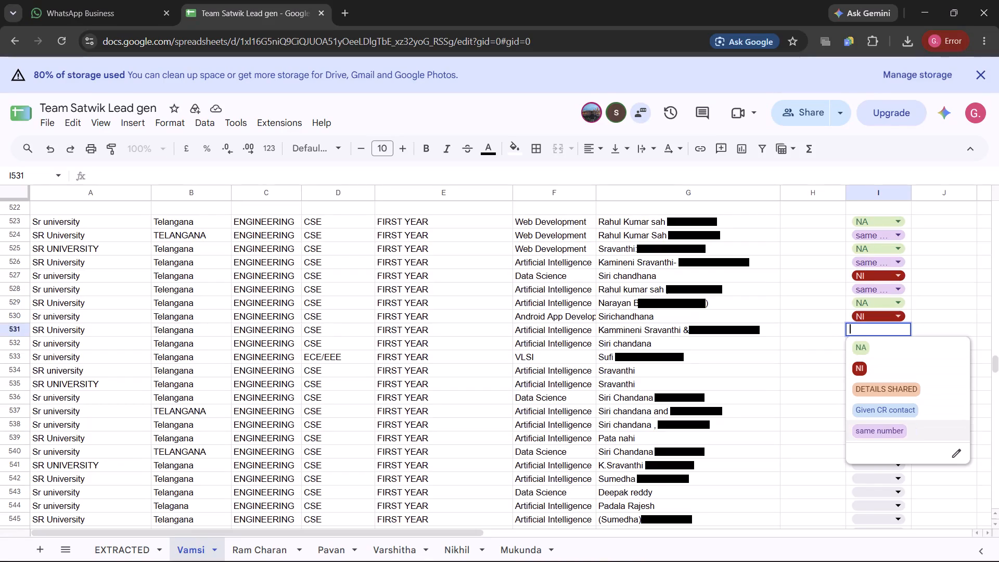
pyautogui.press('Down')
pyautogui.press('Down')
pyautogui.press('Down')
pyautogui.press('Down')
pyautogui.press('Down')
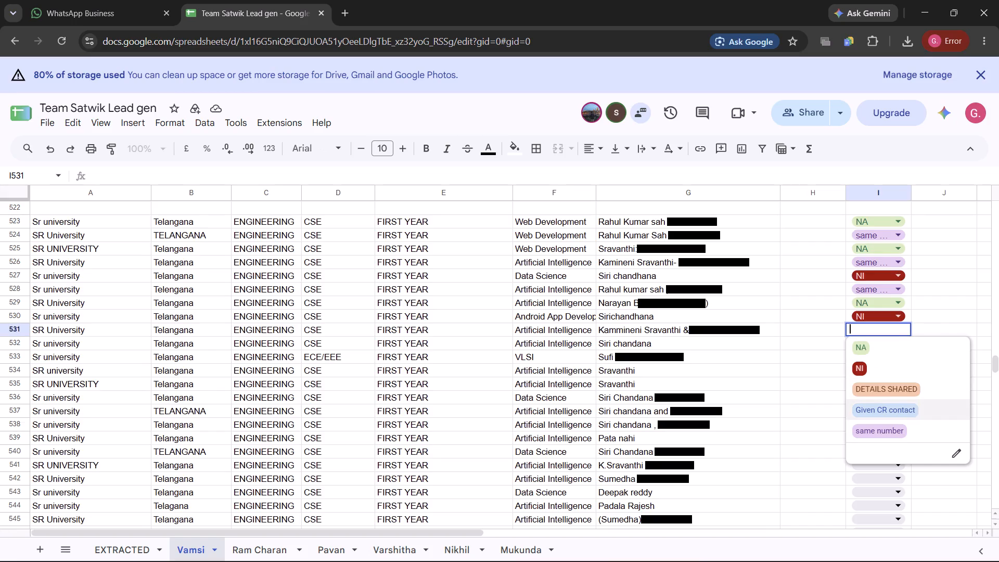
pyautogui.press('Down')
pyautogui.press('Return')
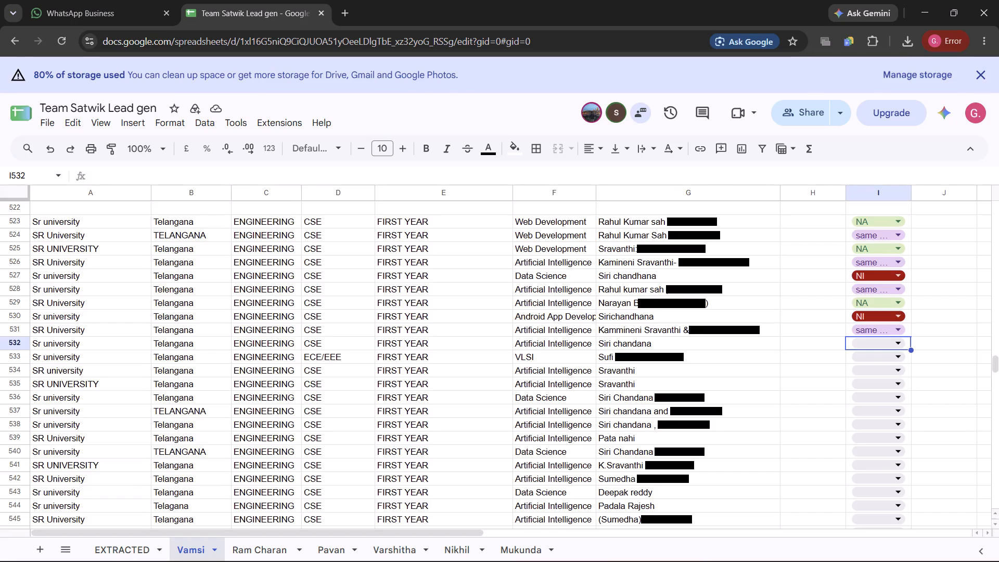
pyautogui.write('ni')
pyautogui.press('Return')
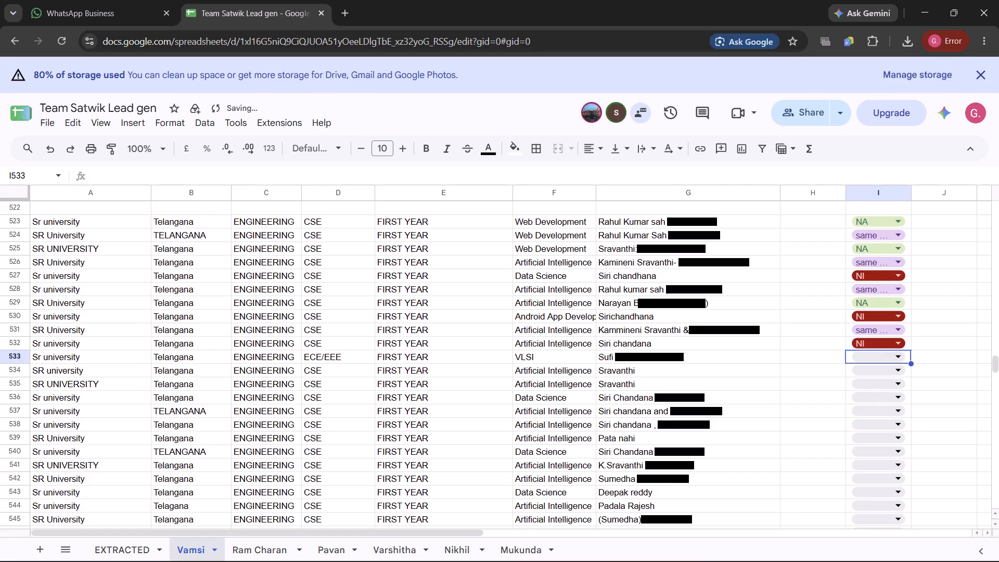
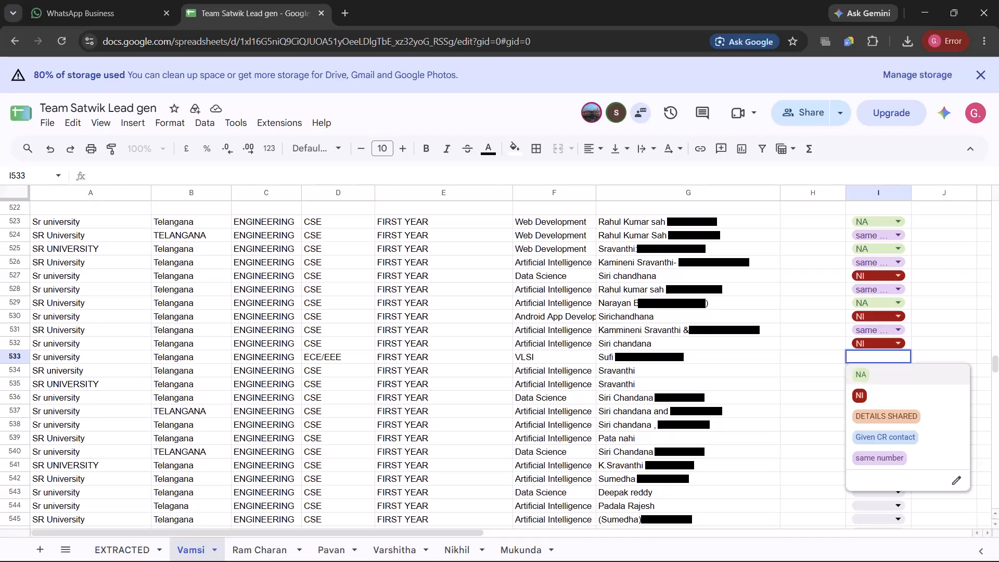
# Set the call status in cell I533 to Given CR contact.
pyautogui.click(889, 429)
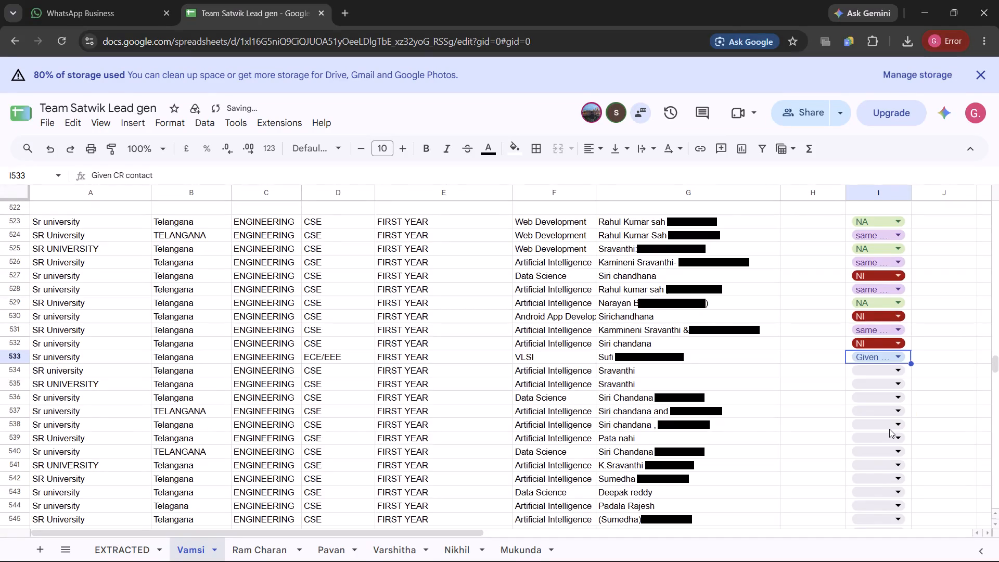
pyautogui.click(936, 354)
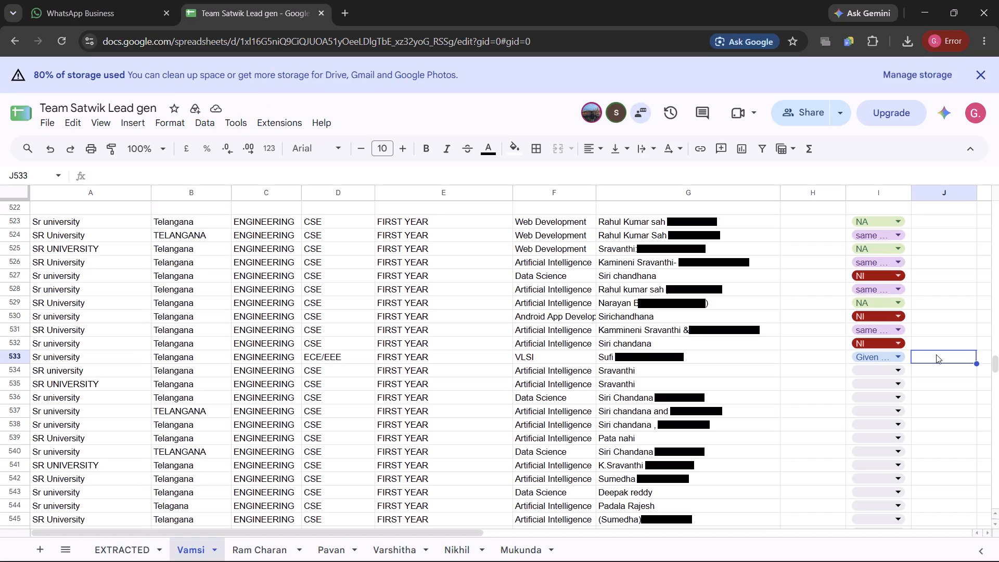
# Change the call status in cell I533 to NI.
pyautogui.click(889, 350)
pyautogui.click(888, 355)
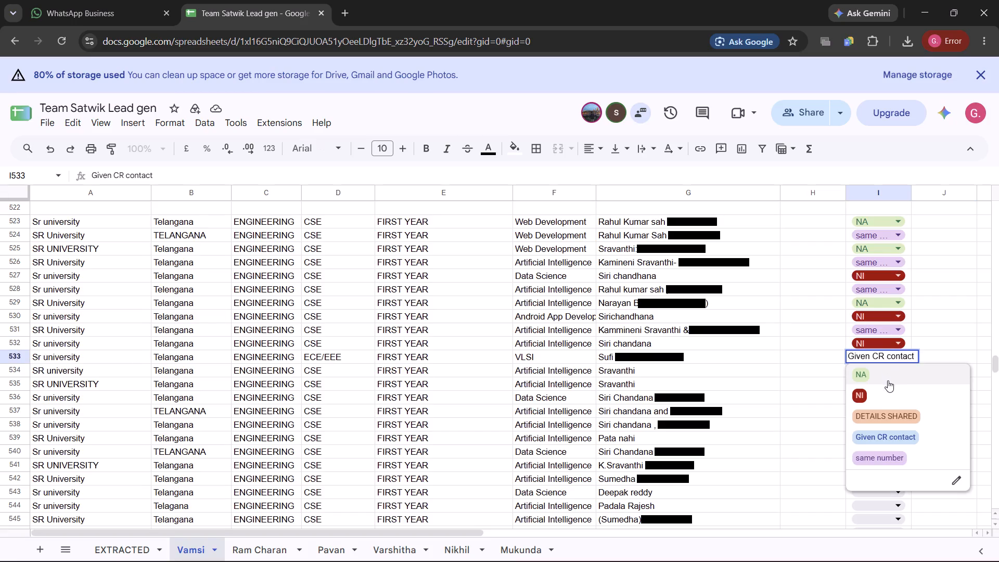
pyautogui.click(879, 403)
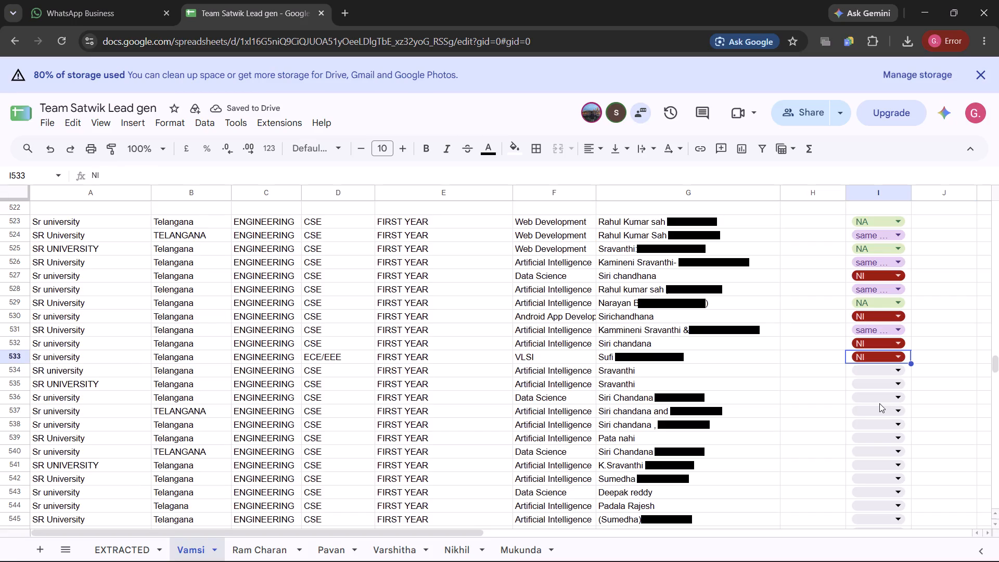
# Set the call status to NI in cells I534 and I535 for the two leads.
pyautogui.click(873, 376)
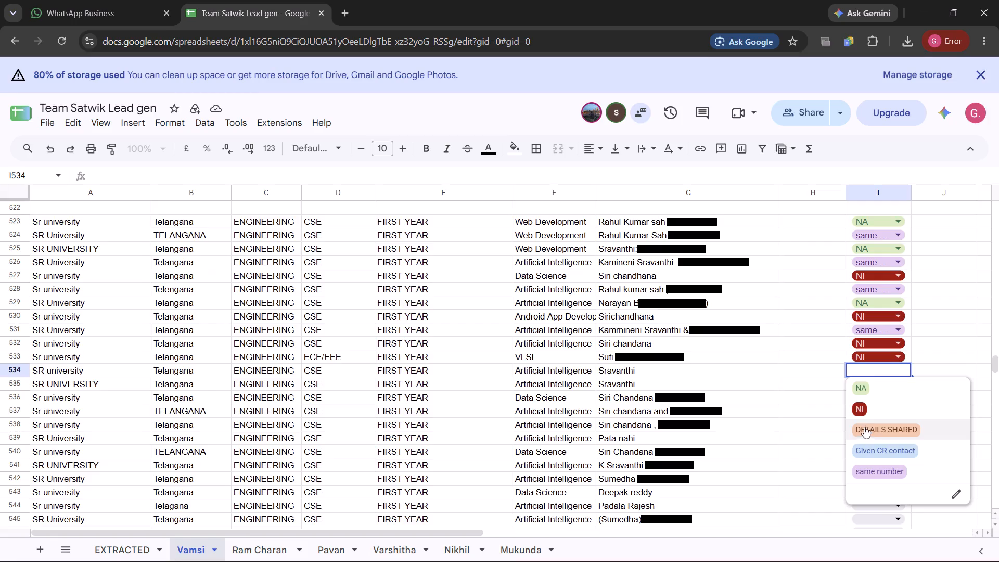
pyautogui.click(860, 413)
pyautogui.click(861, 387)
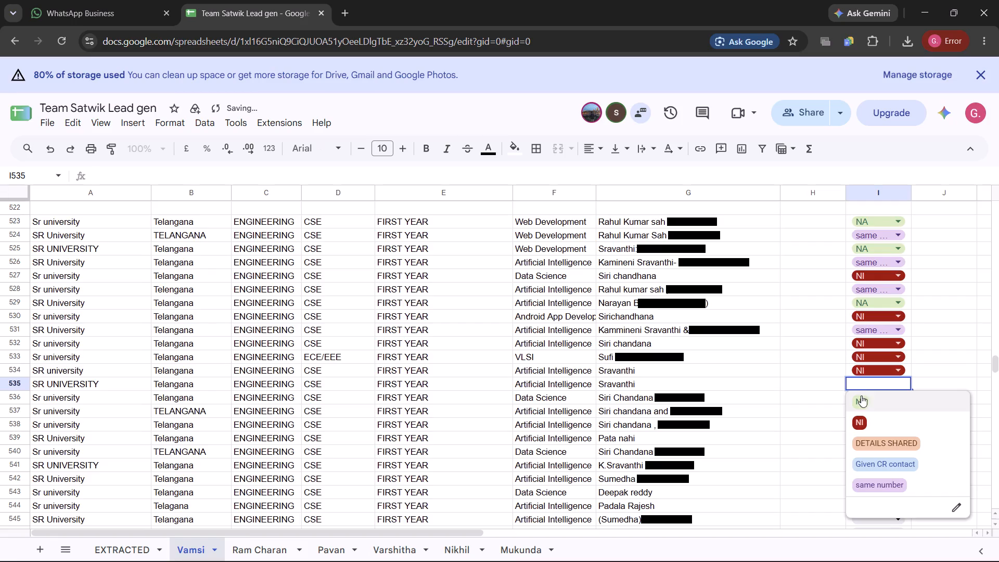
pyautogui.moveTo(864, 410); pyautogui.dragTo(864, 435)
pyautogui.click(864, 423)
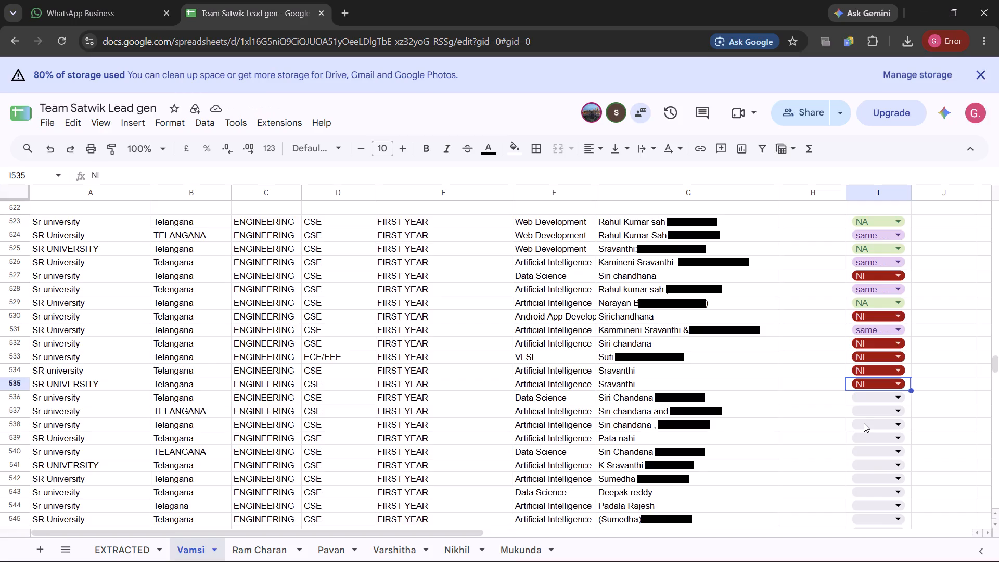
# Open the call status options for cell I538.
pyautogui.click(864, 423)
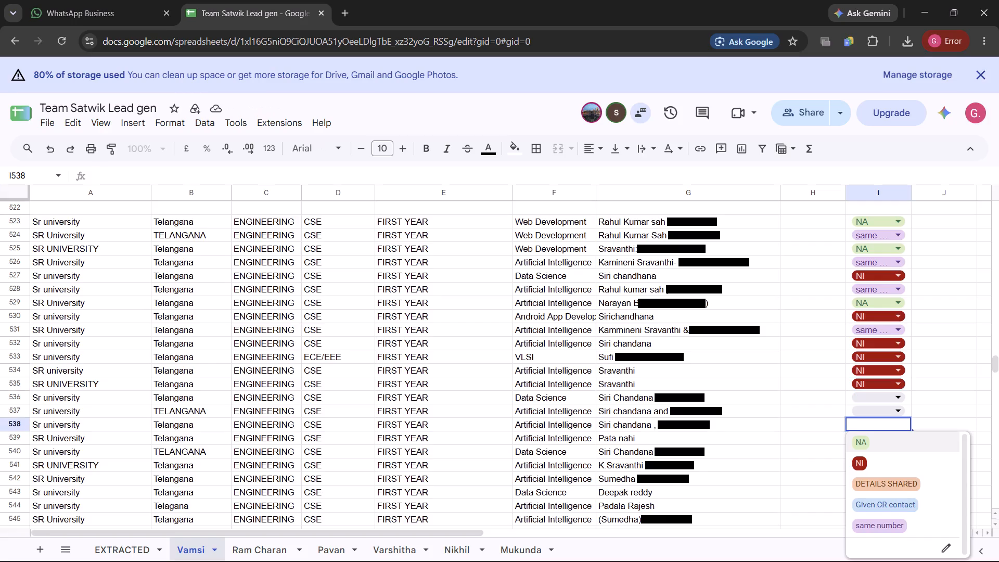
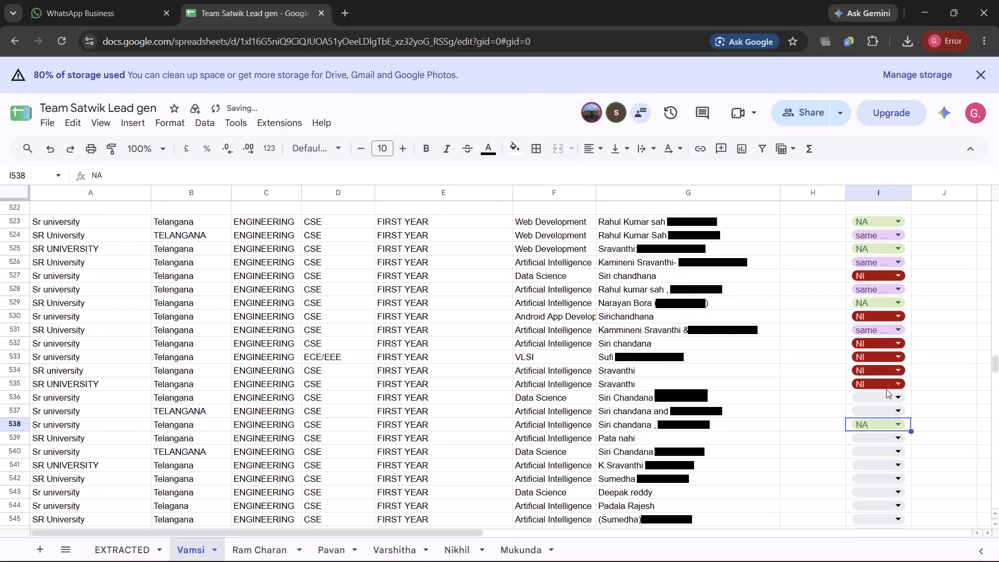
# Set the call status to same number in cells I536 and I537.
pyautogui.keyDown('ctrl'); pyautogui.click(886, 402); pyautogui.keyUp('ctrl')
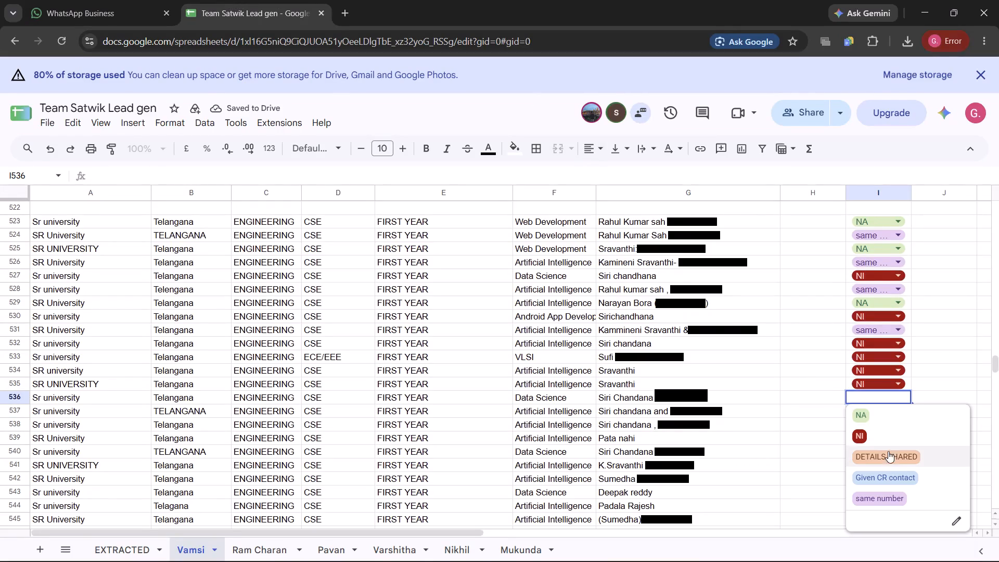
pyautogui.keyDown('ctrl'); pyautogui.click(900, 505); pyautogui.keyUp('ctrl')
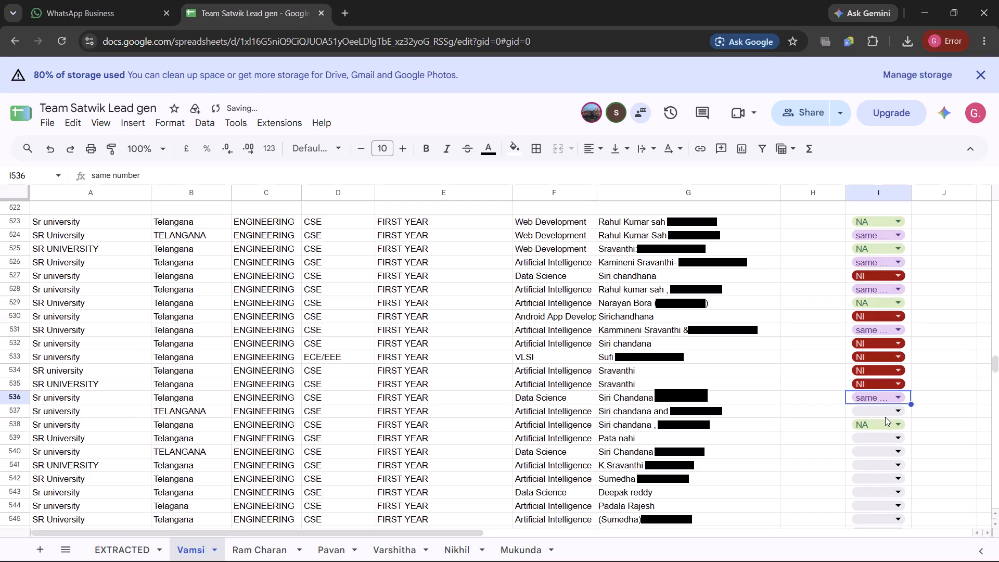
pyautogui.keyDown('ctrl'); pyautogui.doubleClick(885, 418); pyautogui.keyUp('ctrl')
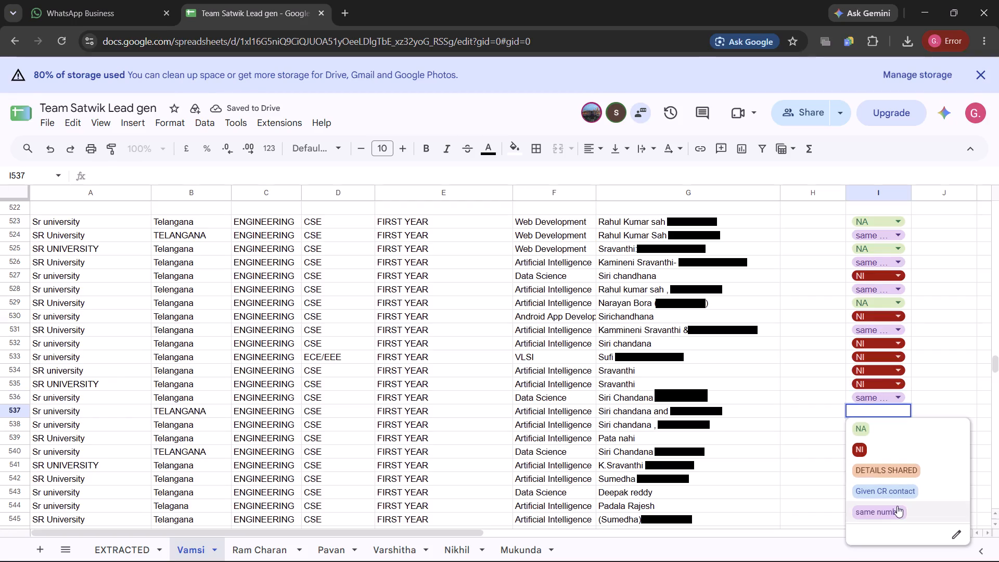
pyautogui.keyDown('ctrl'); pyautogui.click(897, 509); pyautogui.keyUp('ctrl')
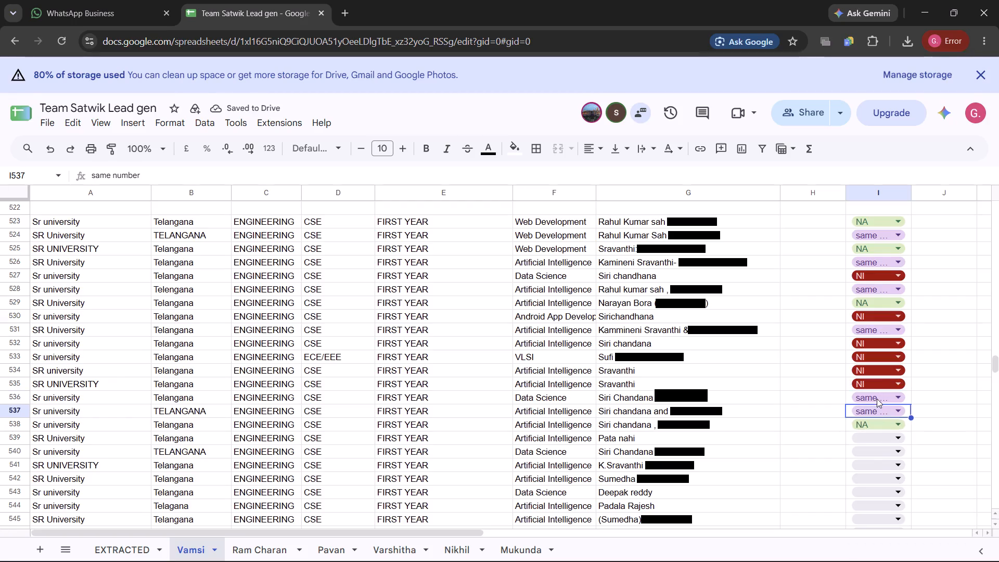
# Set the call status to NI in cell I539 and to same number in cell I540.
pyautogui.keyDown('ctrl'); pyautogui.click(877, 438); pyautogui.keyUp('ctrl')
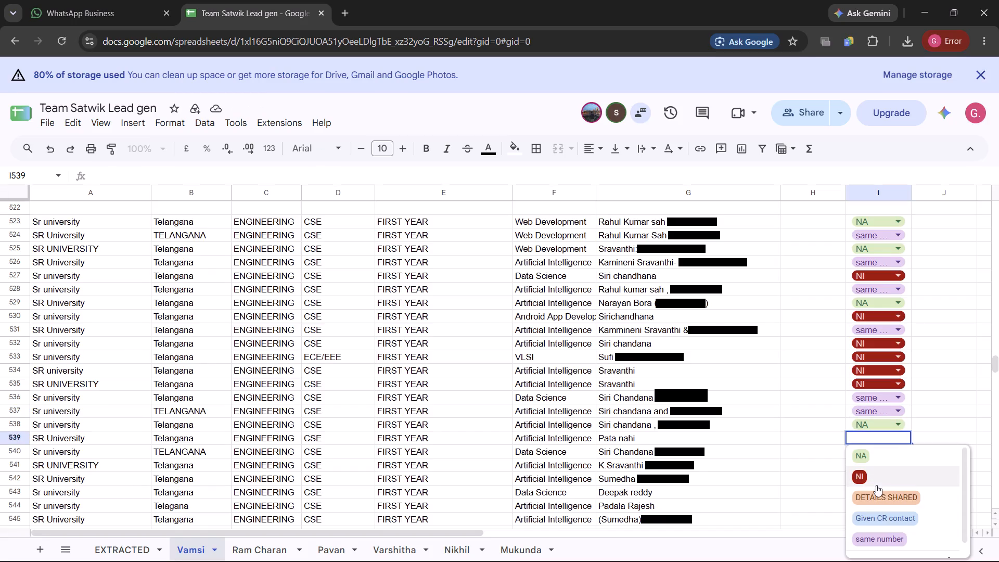
pyautogui.keyDown('ctrl'); pyautogui.click(876, 485); pyautogui.keyUp('ctrl')
pyautogui.keyDown('ctrl'); pyautogui.scroll(-2, 876, 485); pyautogui.keyUp('ctrl')
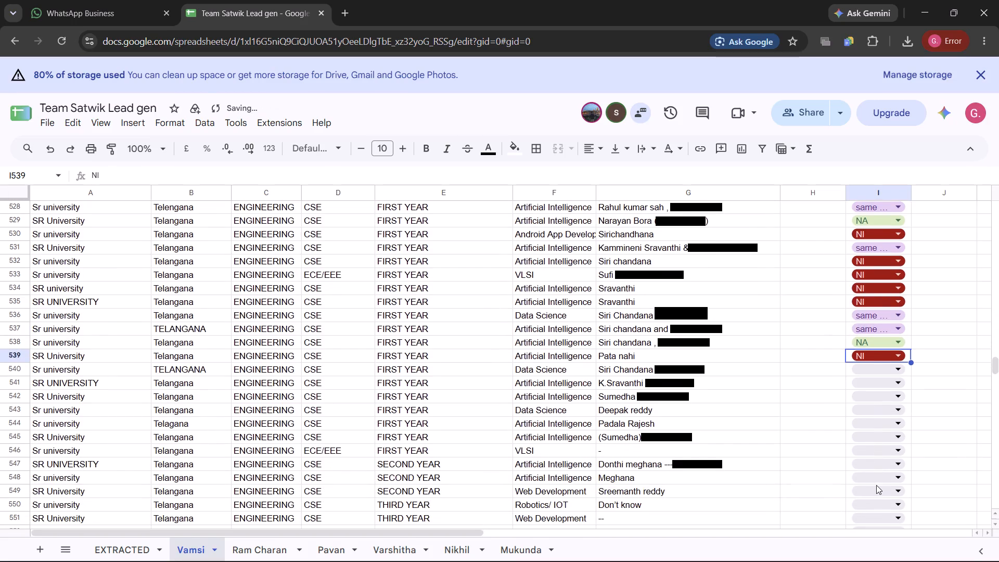
pyautogui.keyDown('ctrl'); pyautogui.click(864, 364); pyautogui.keyUp('ctrl')
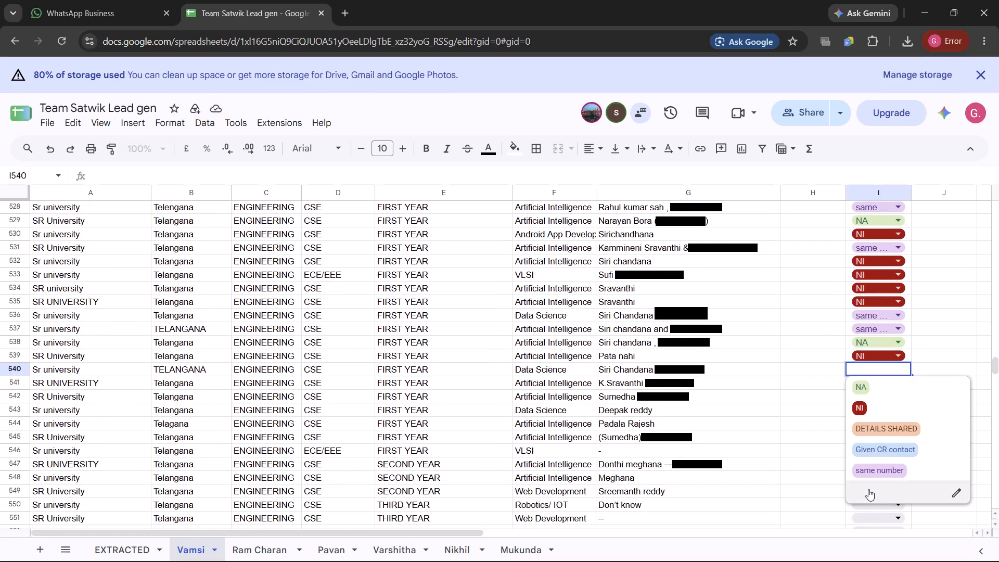
pyautogui.keyDown('ctrl'); pyautogui.click(865, 467); pyautogui.keyUp('ctrl')
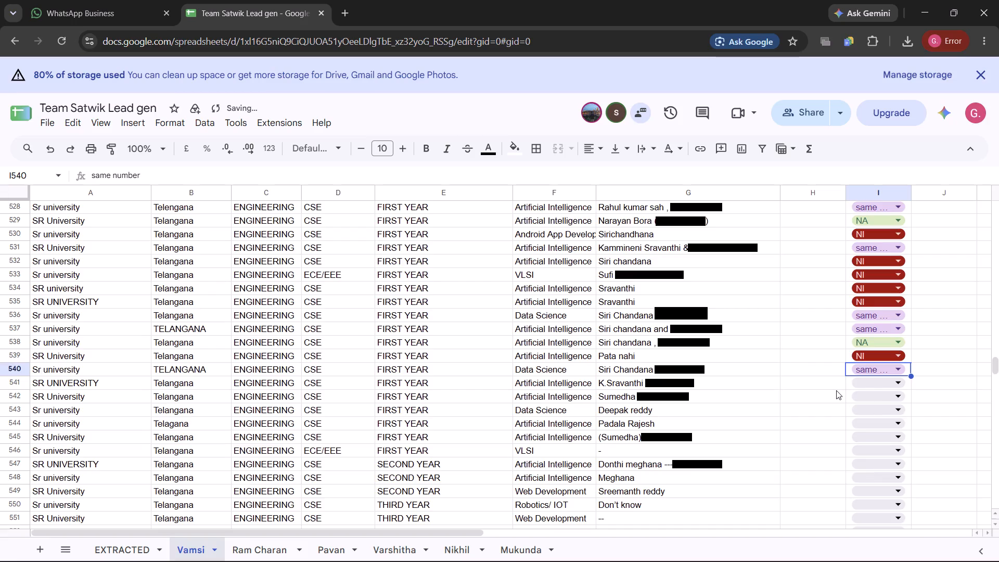
# Set the call status to NA in cells I541 and I542.
pyautogui.keyDown('ctrl'); pyautogui.click(868, 378); pyautogui.keyUp('ctrl')
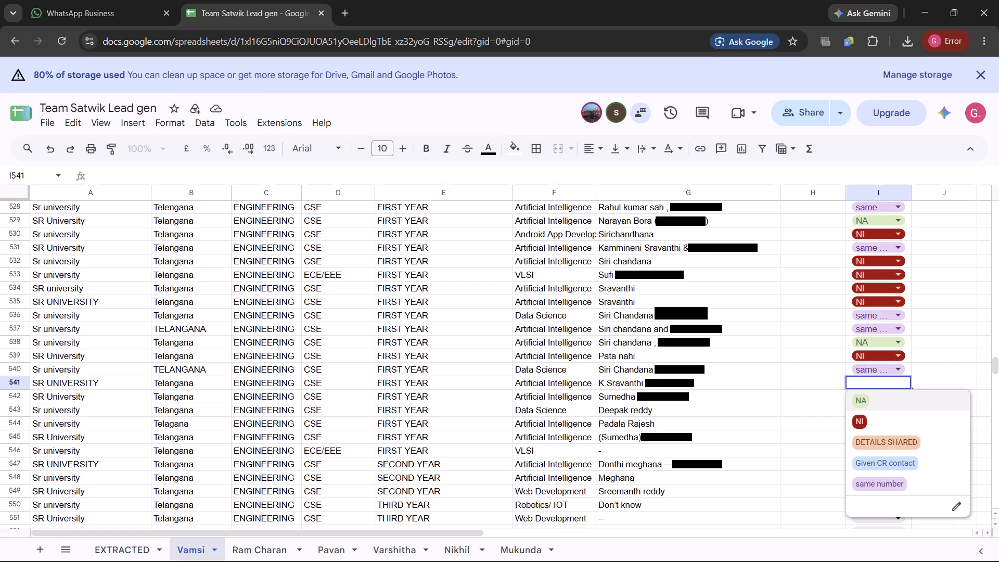
pyautogui.keyDown('ctrl'); pyautogui.scroll(-1, 868, 378); pyautogui.keyUp('ctrl')
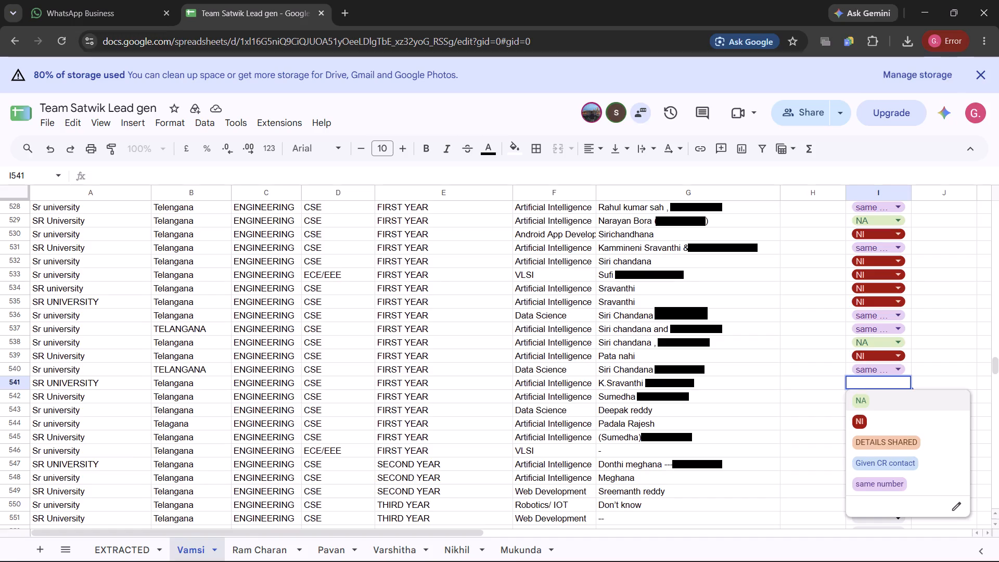
pyautogui.keyDown('ctrl'); pyautogui.scroll(-1, 868, 378); pyautogui.keyUp('ctrl')
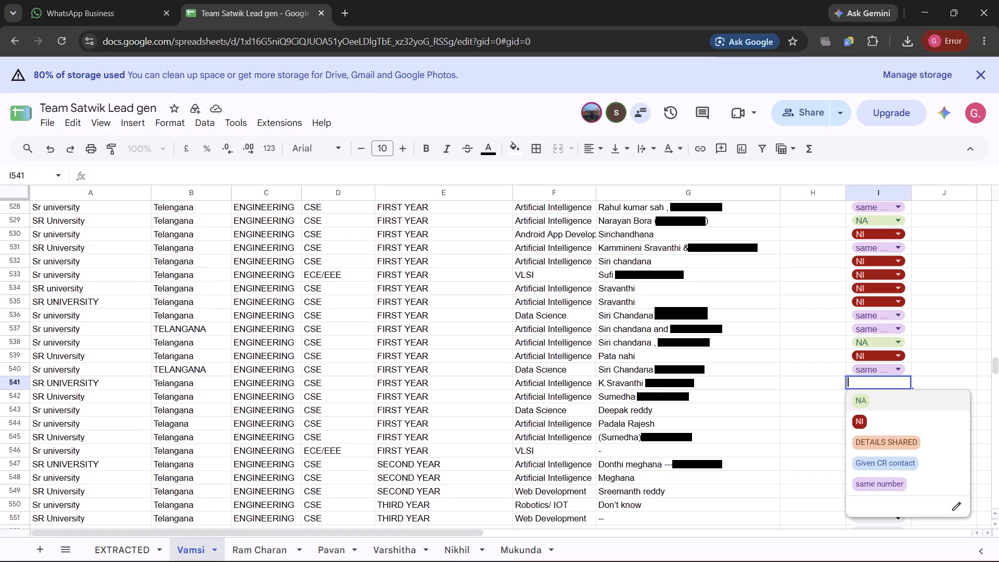
pyautogui.keyDown('ctrl'); pyautogui.scroll(1, 868, 378); pyautogui.keyUp('ctrl')
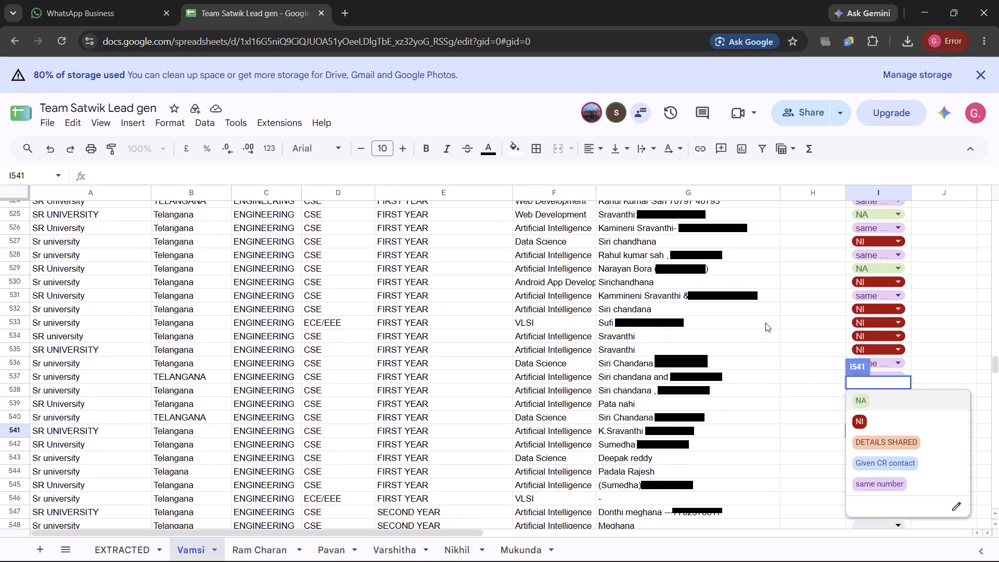
pyautogui.press('space')
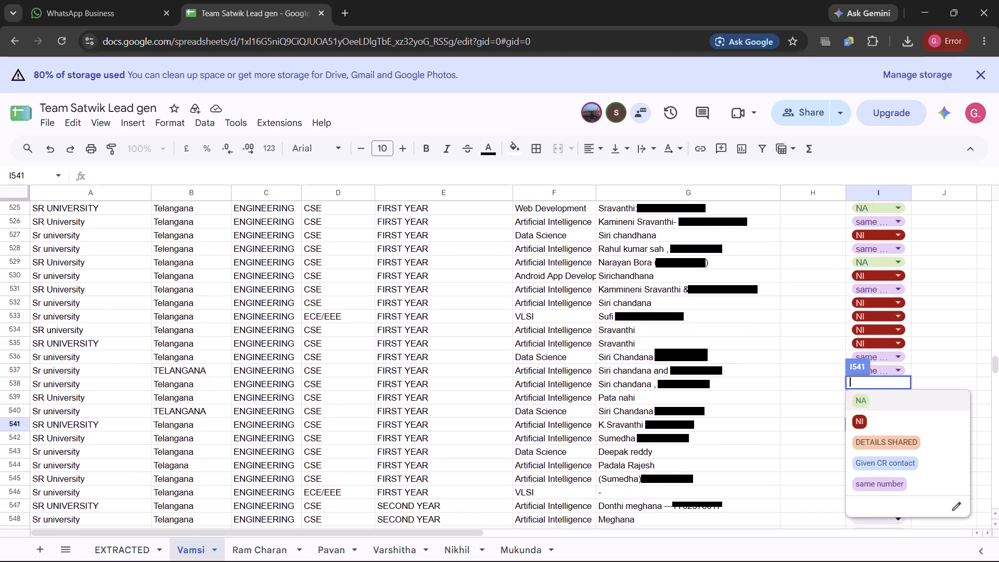
pyautogui.press('Return')
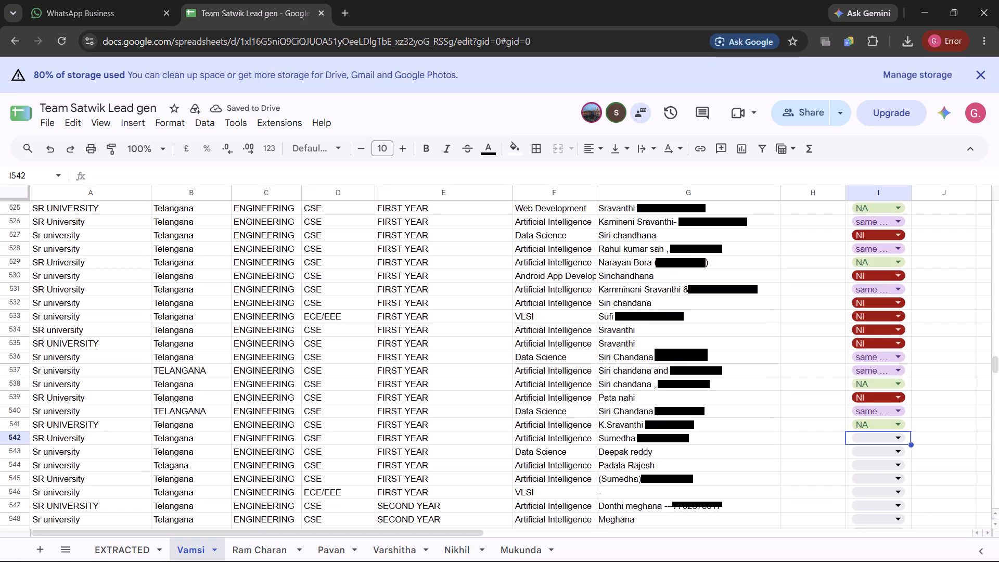
pyautogui.keyDown('ctrl'); pyautogui.click(890, 438); pyautogui.keyUp('ctrl')
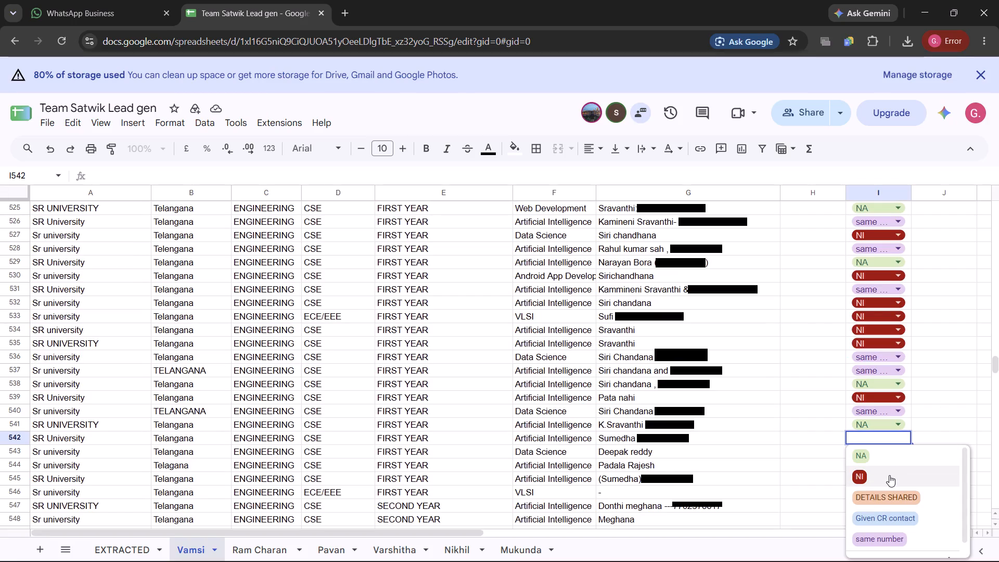
pyautogui.keyDown('ctrl'); pyautogui.click(887, 443); pyautogui.keyUp('ctrl')
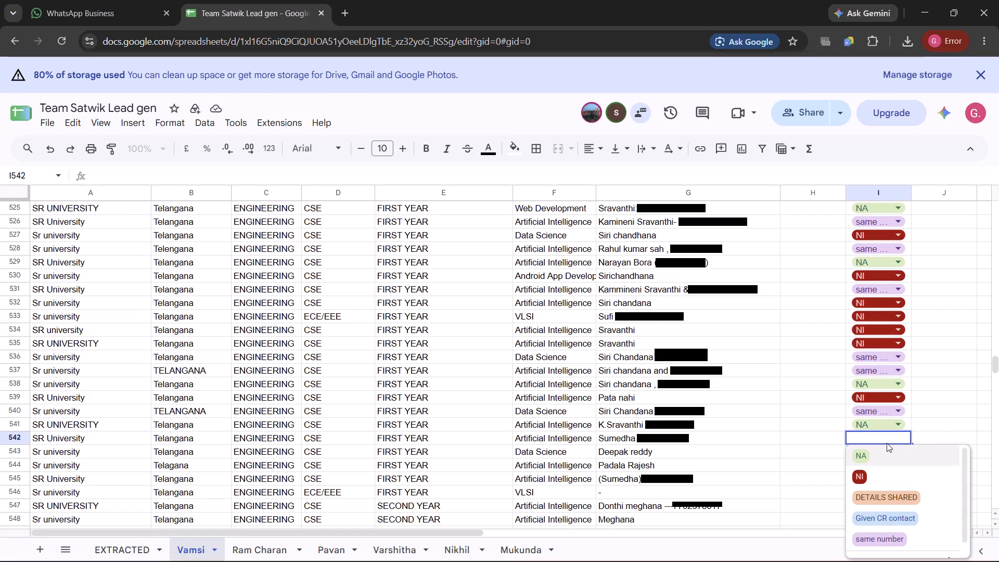
pyautogui.keyDown('ctrl'); pyautogui.click(887, 453); pyautogui.keyUp('ctrl')
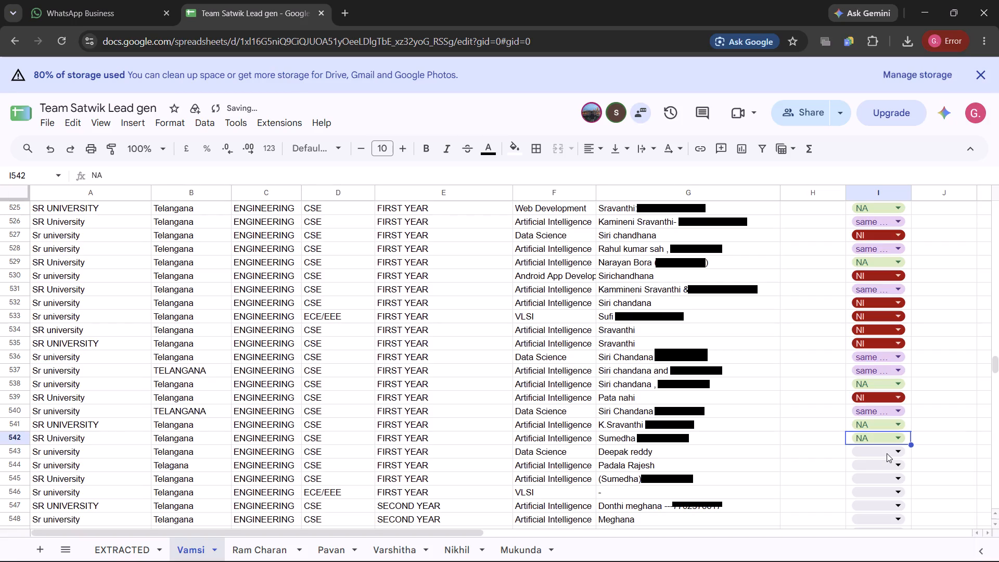
# Open the call status options for cell I545.
pyautogui.keyDown('ctrl'); pyautogui.click(887, 453); pyautogui.keyUp('ctrl')
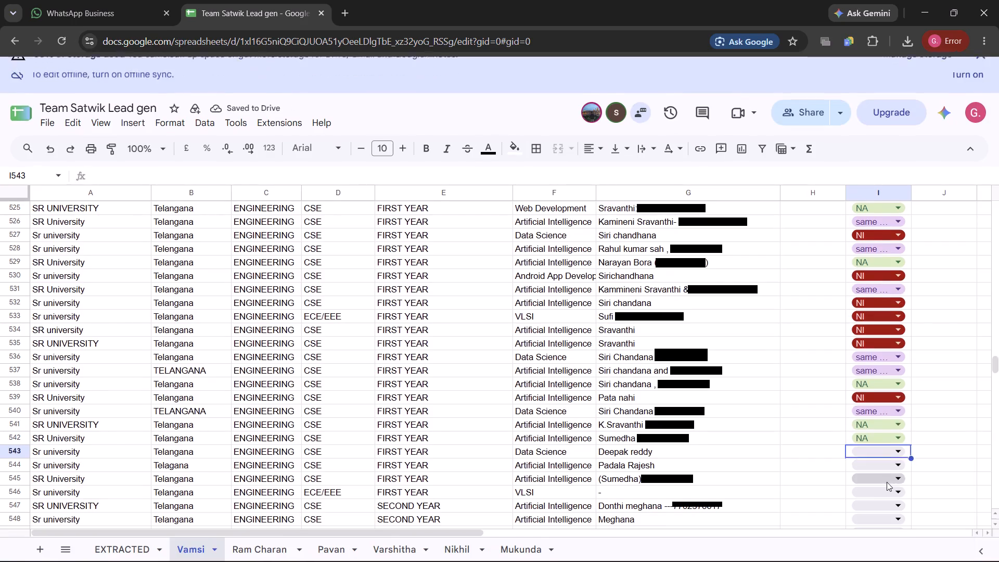
pyautogui.keyDown('ctrl'); pyautogui.click(887, 482); pyautogui.keyUp('ctrl')
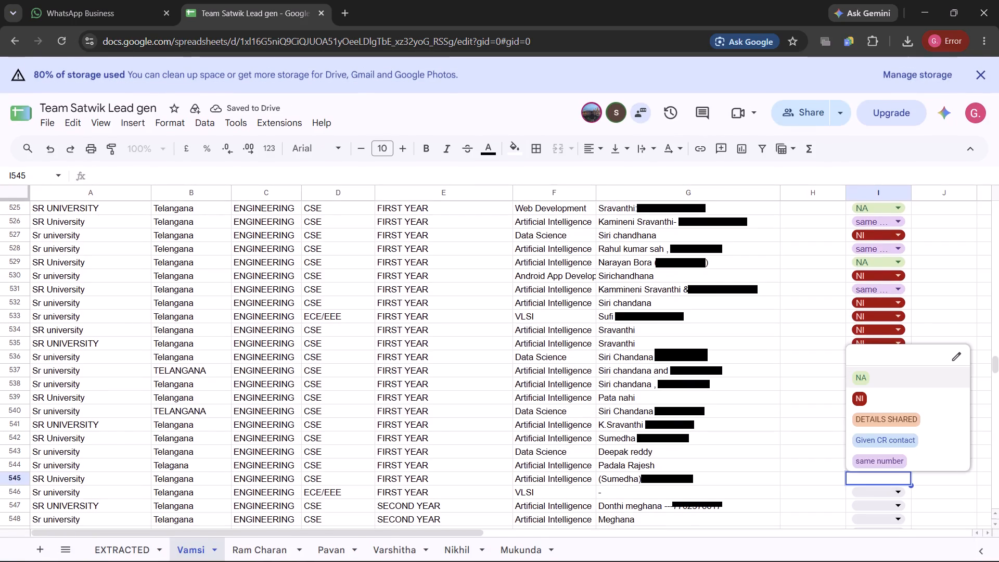
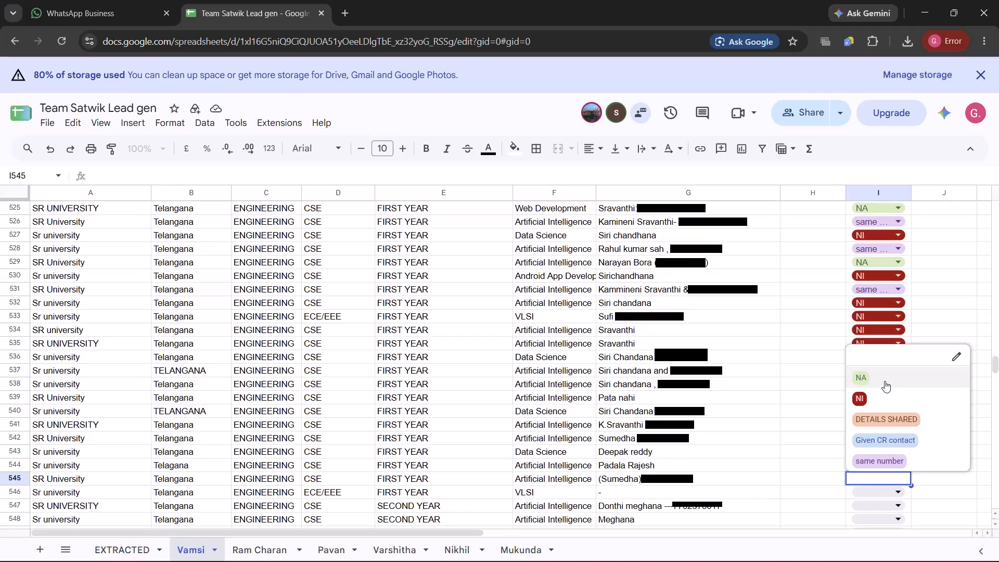
# Set the call status to NA in cells I545 and I547.
pyautogui.keyDown('ctrl'); pyautogui.click(885, 381); pyautogui.keyUp('ctrl')
pyautogui.keyDown('ctrl'); pyautogui.scroll(-1, 885, 381); pyautogui.keyUp('ctrl')
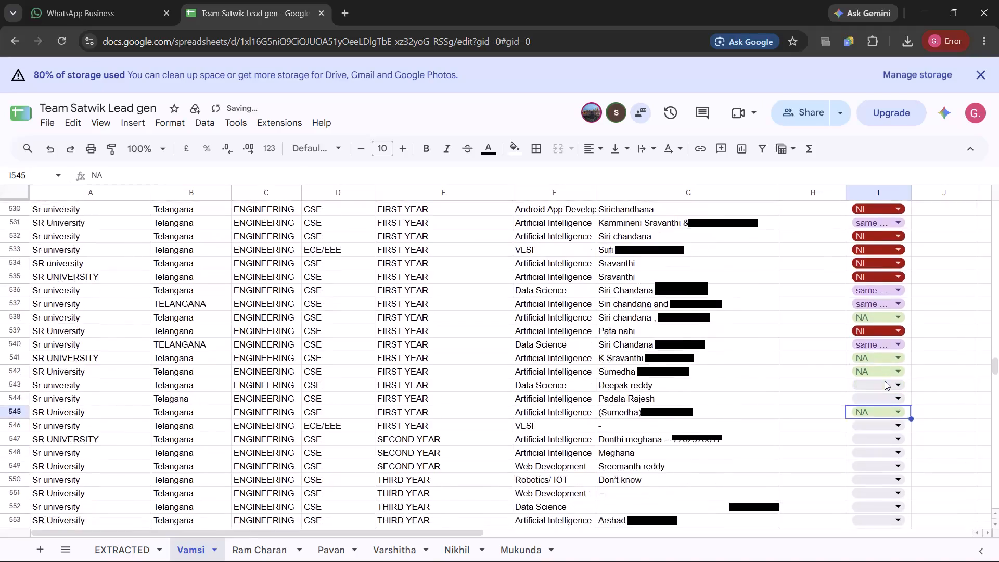
pyautogui.keyDown('ctrl'); pyautogui.scroll(-2, 885, 381); pyautogui.keyUp('ctrl')
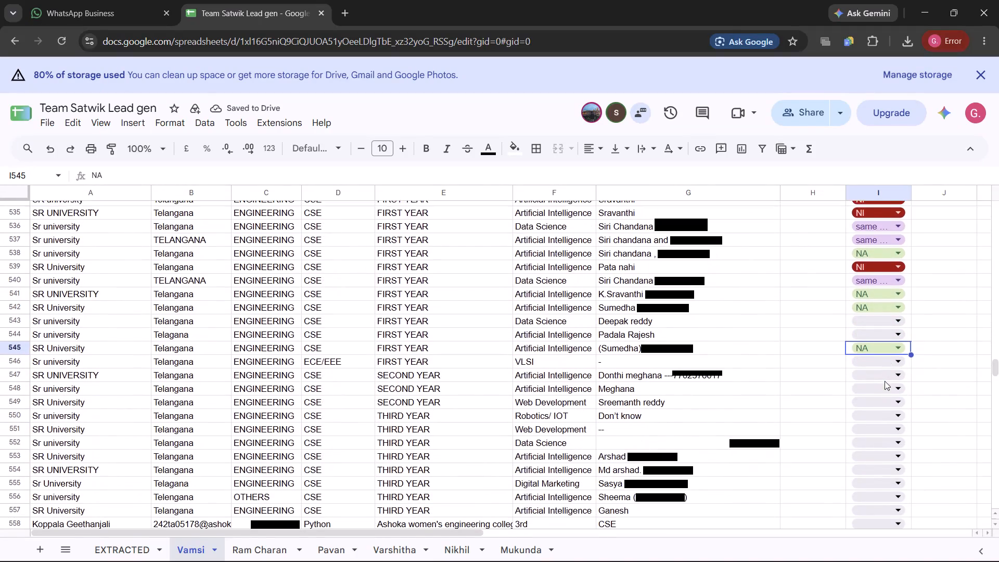
pyautogui.keyDown('ctrl'); pyautogui.scroll(-1, 885, 381); pyautogui.keyUp('ctrl')
pyautogui.keyDown('ctrl'); pyautogui.click(880, 361); pyautogui.keyUp('ctrl')
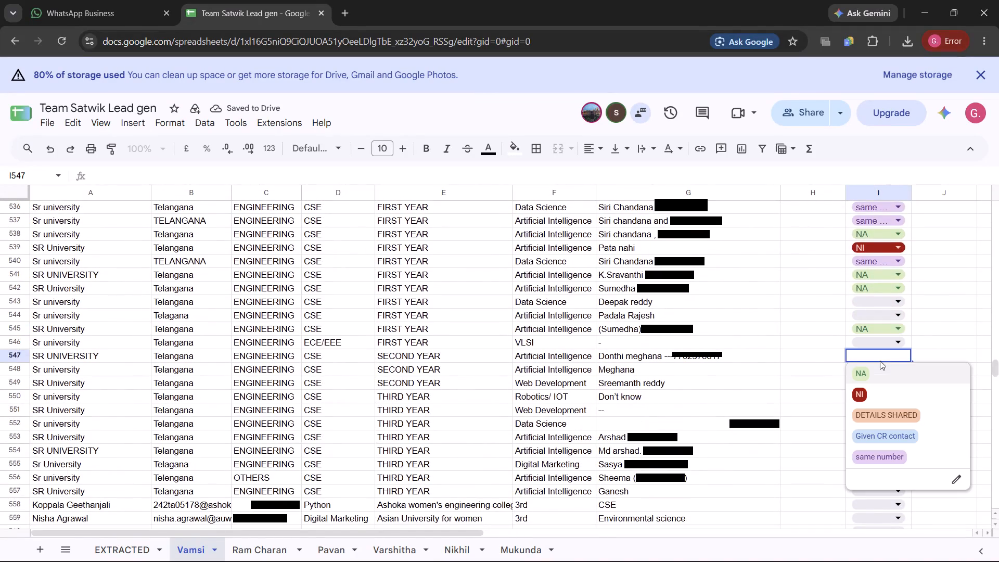
pyautogui.keyDown('ctrl'); pyautogui.scroll(2, 880, 361); pyautogui.keyUp('ctrl')
pyautogui.keyDown('ctrl'); pyautogui.scroll(2, 700, 313); pyautogui.keyUp('ctrl')
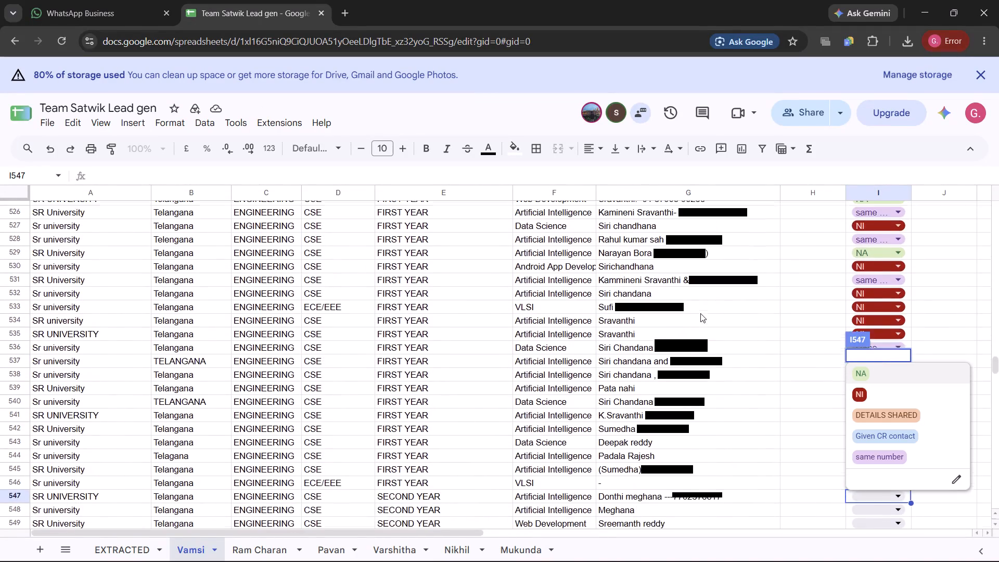
pyautogui.keyDown('ctrl'); pyautogui.scroll(1, 700, 313); pyautogui.keyUp('ctrl')
pyautogui.keyDown('ctrl'); pyautogui.scroll(-2, 700, 313); pyautogui.keyUp('ctrl')
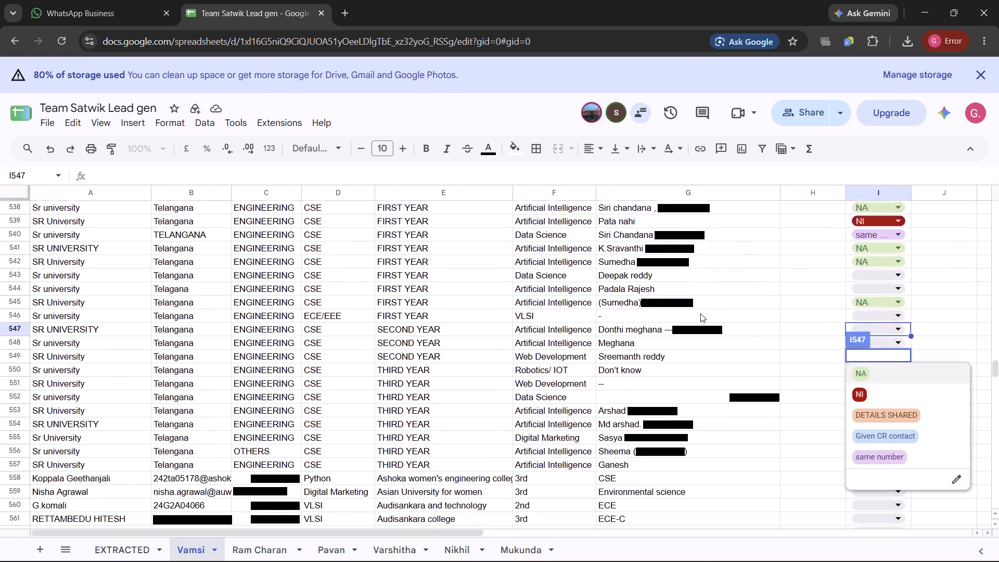
pyautogui.keyDown('ctrl'); pyautogui.scroll(-1, 700, 313); pyautogui.keyUp('ctrl')
pyautogui.press('Return')
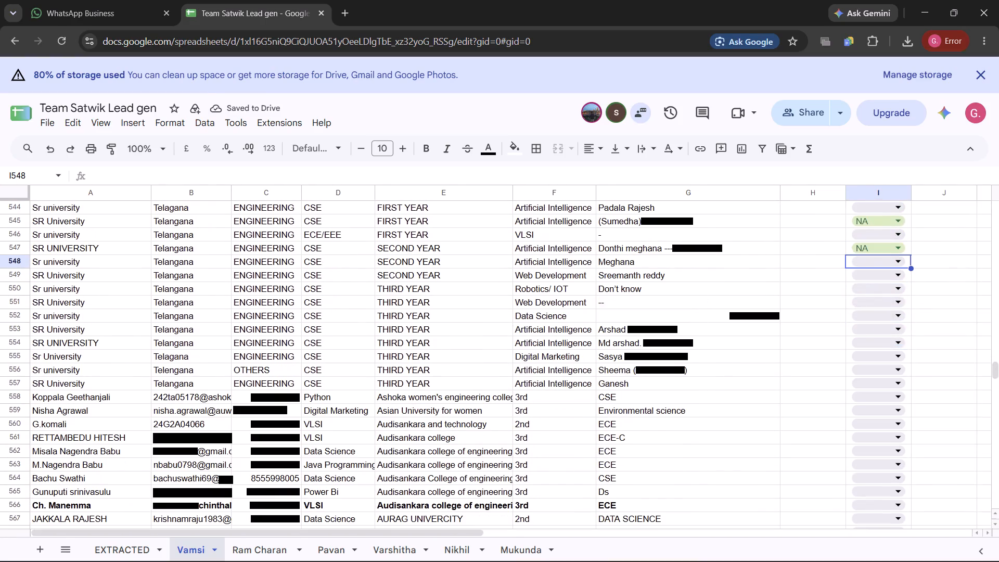
pyautogui.press('Up')
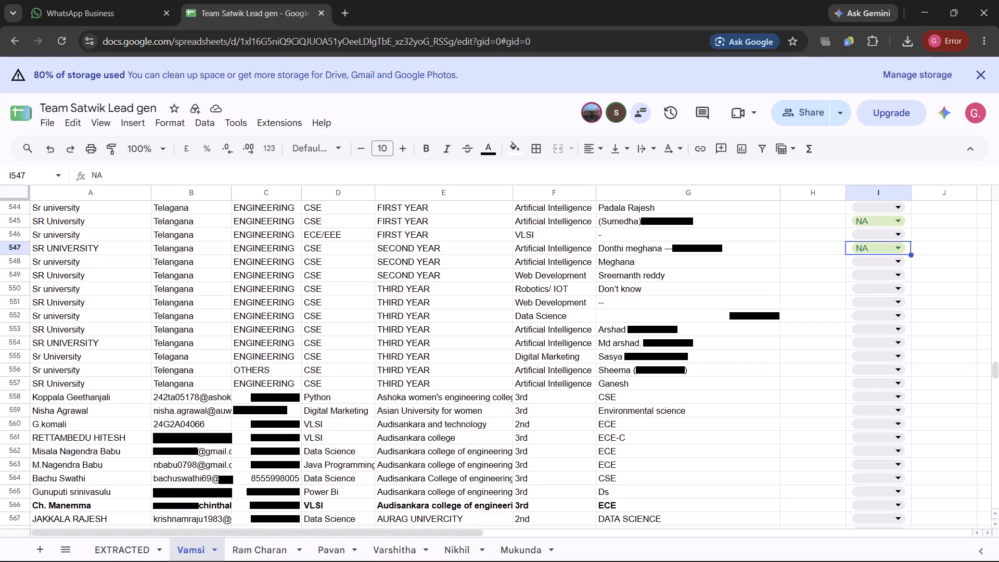
pyautogui.keyDown('ctrl'); pyautogui.scroll(4, 700, 313); pyautogui.keyUp('ctrl')
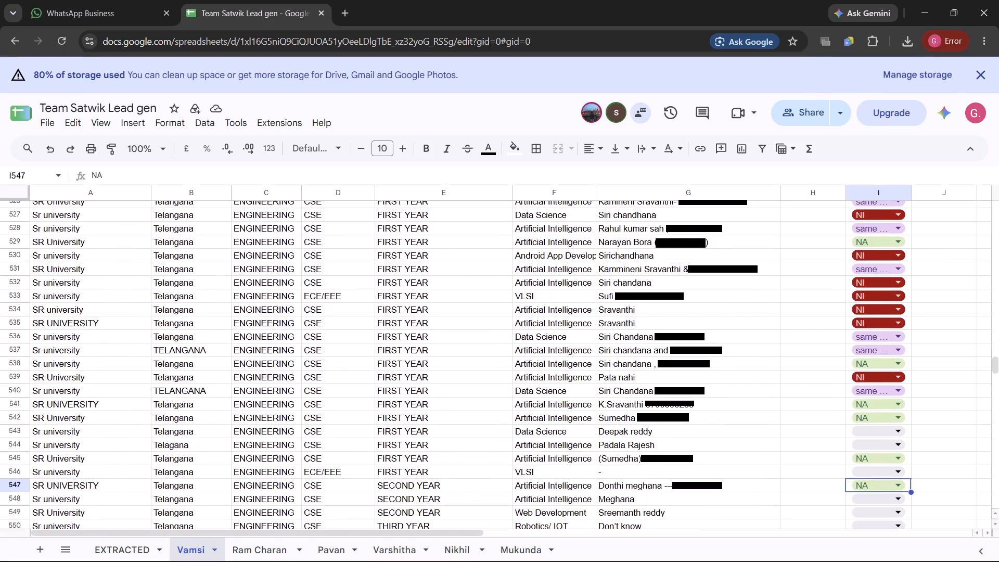
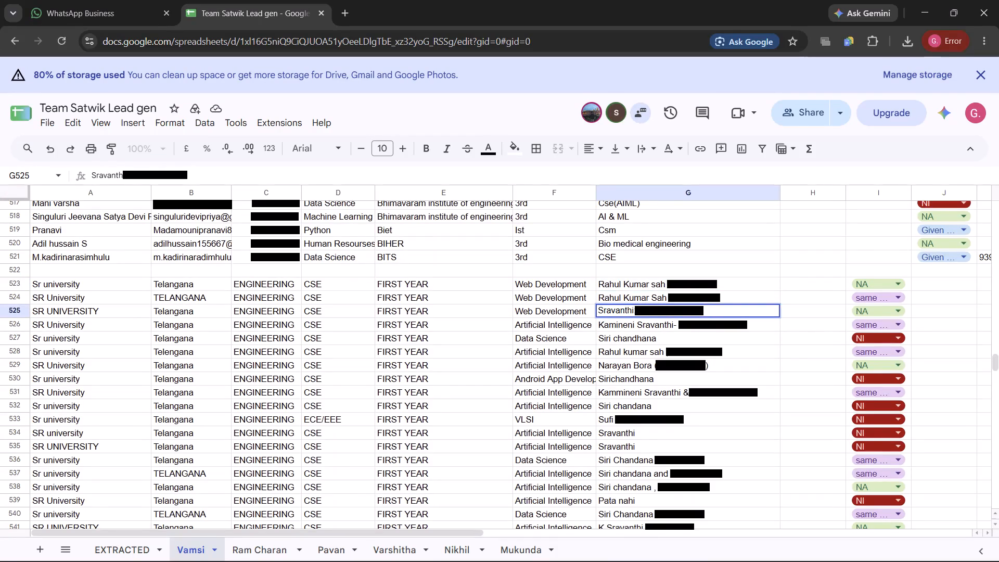
# Select only the contact number at the end of the text in cell G525.
pyautogui.hotkey('shift', 'Left')
pyautogui.hotkey('shift', 'Left')
pyautogui.hotkey('shift', 'Left')
pyautogui.hotkey('shift', 'Left')
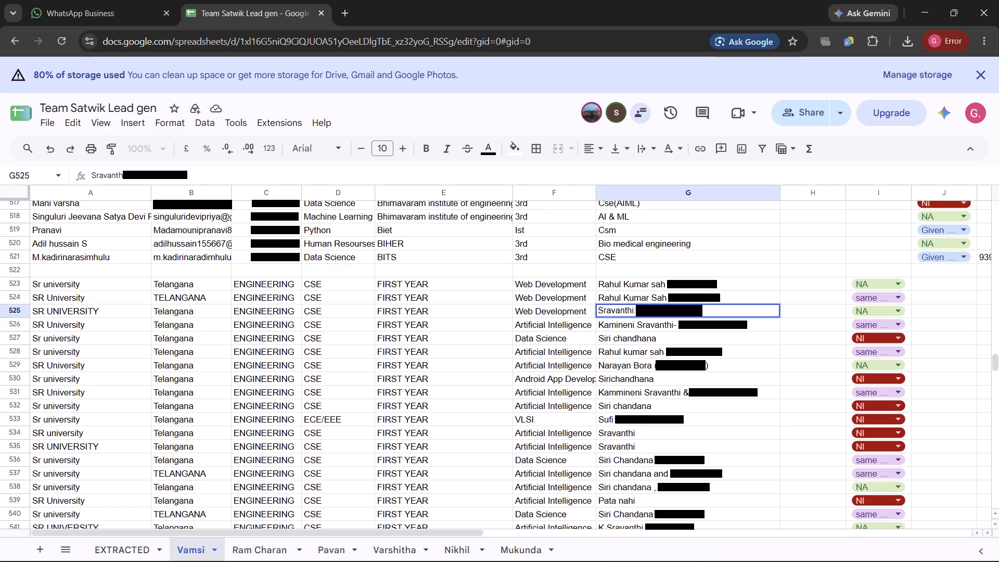
pyautogui.hotkey('shift', 'Left')
pyautogui.hotkey('shift', 'Left')
pyautogui.hotkey('shift', 'Left')
pyautogui.hotkey('shift', 'Left')
pyautogui.hotkey('shift', 'Left')
pyautogui.hotkey('shift', 'Left')
pyautogui.hotkey('shift', 'Left')
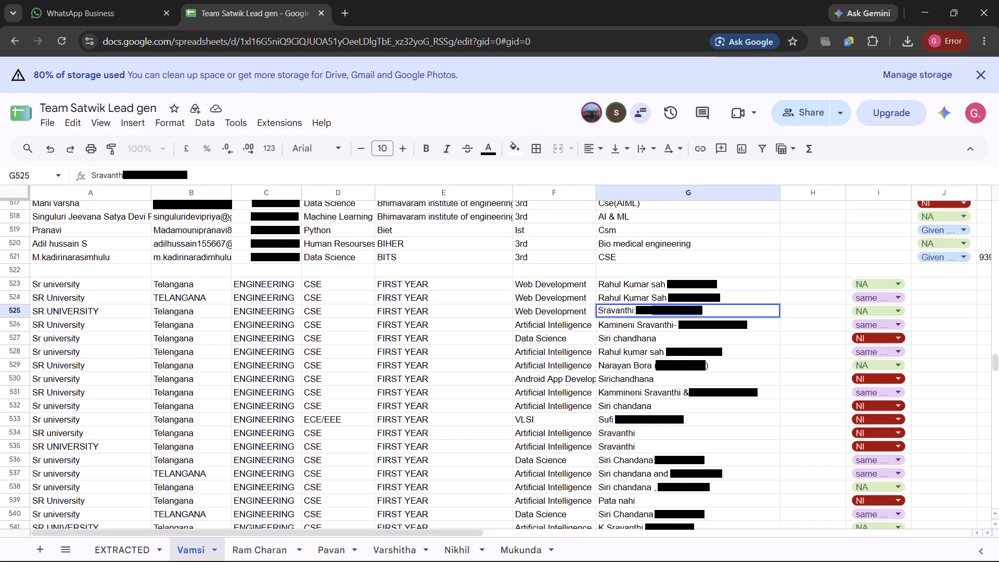
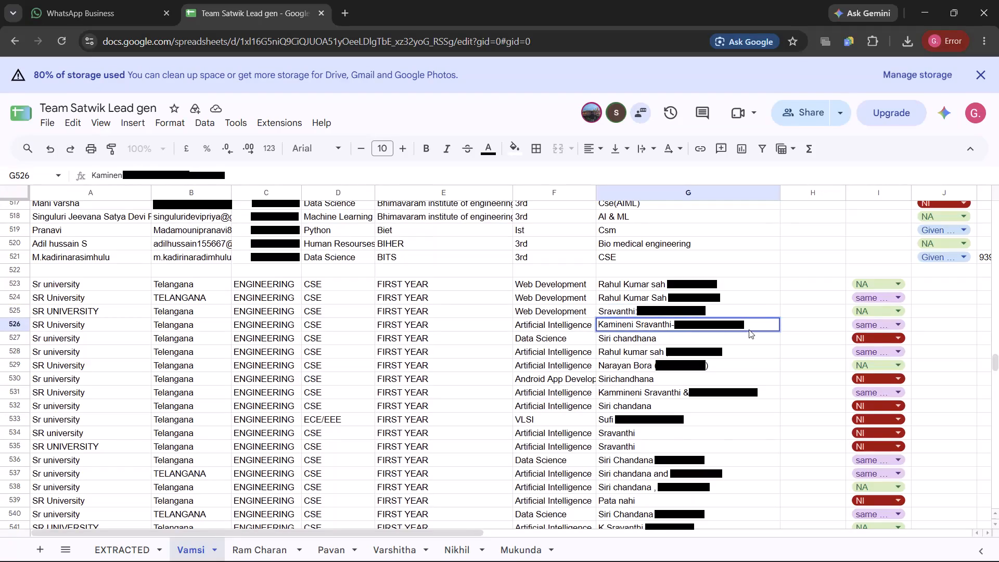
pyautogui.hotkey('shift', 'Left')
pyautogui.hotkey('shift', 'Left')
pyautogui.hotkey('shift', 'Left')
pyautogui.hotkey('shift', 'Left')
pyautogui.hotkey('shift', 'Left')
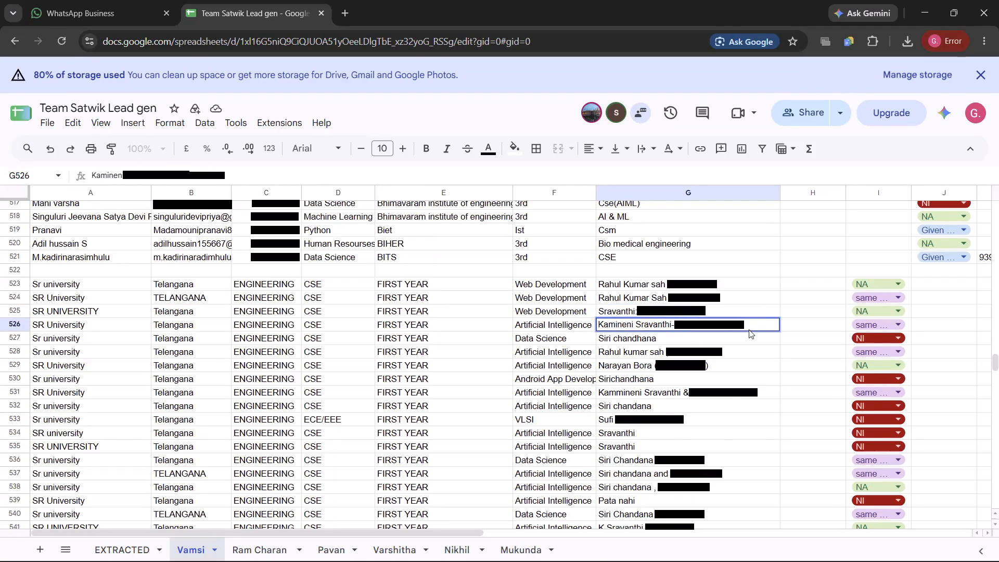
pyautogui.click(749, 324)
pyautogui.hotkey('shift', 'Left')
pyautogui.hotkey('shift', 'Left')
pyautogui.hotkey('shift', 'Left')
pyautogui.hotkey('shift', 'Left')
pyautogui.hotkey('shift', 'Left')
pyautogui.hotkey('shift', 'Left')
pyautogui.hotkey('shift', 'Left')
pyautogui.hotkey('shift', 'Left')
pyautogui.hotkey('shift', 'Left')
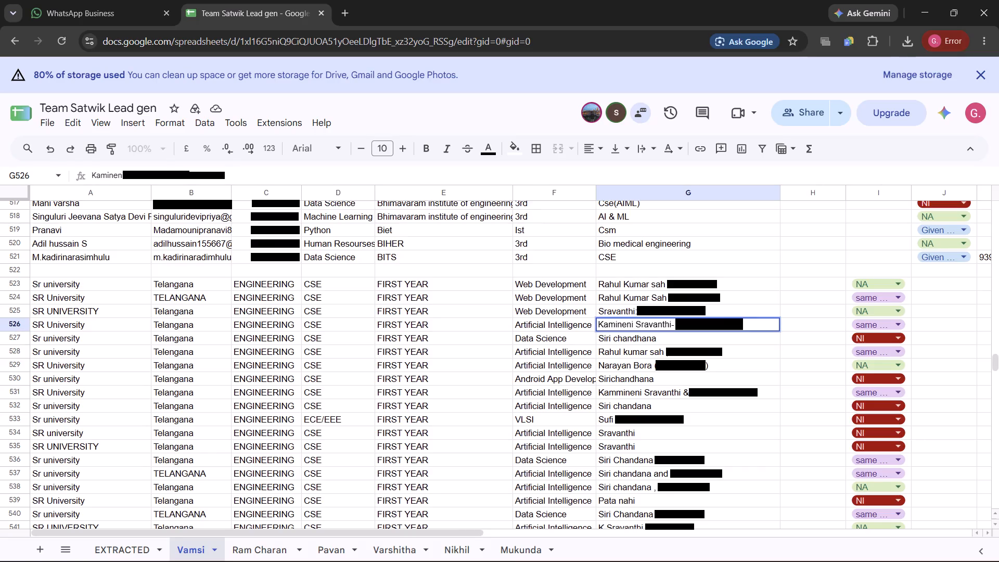
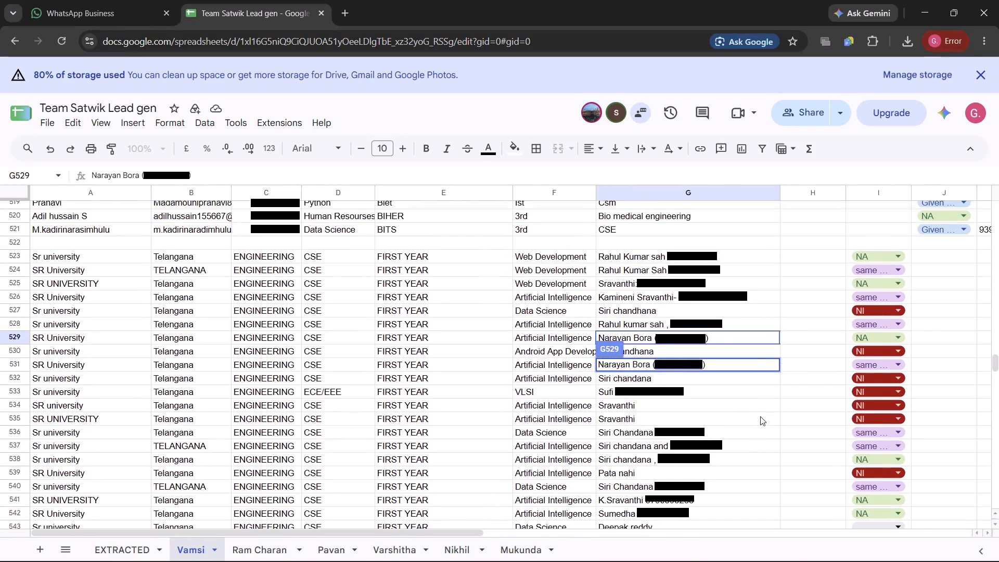
# Select the contact number at the end of the text in cell G537 of the Vamsi sheet.
pyautogui.click(760, 416)
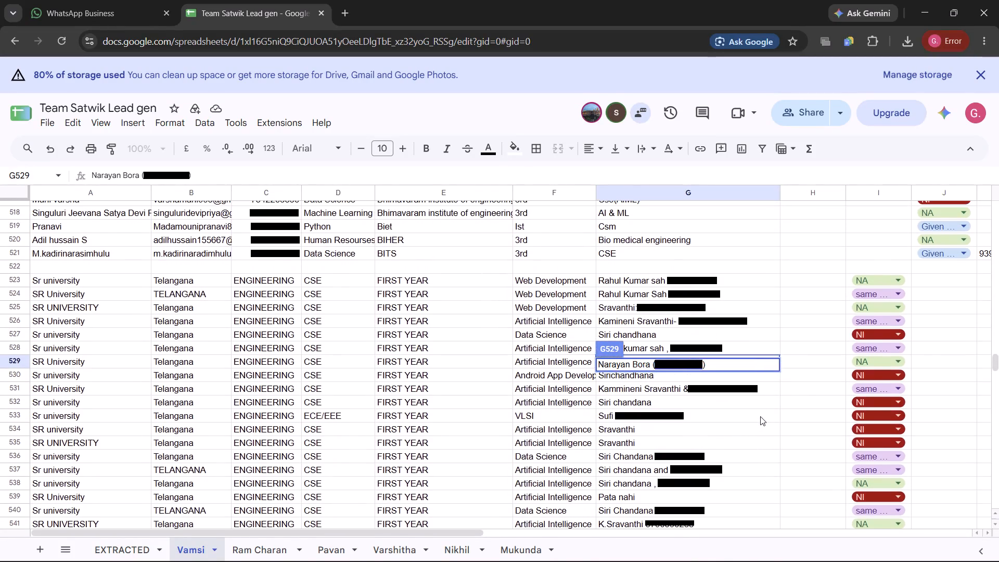
pyautogui.scroll(-1, 747, 433)
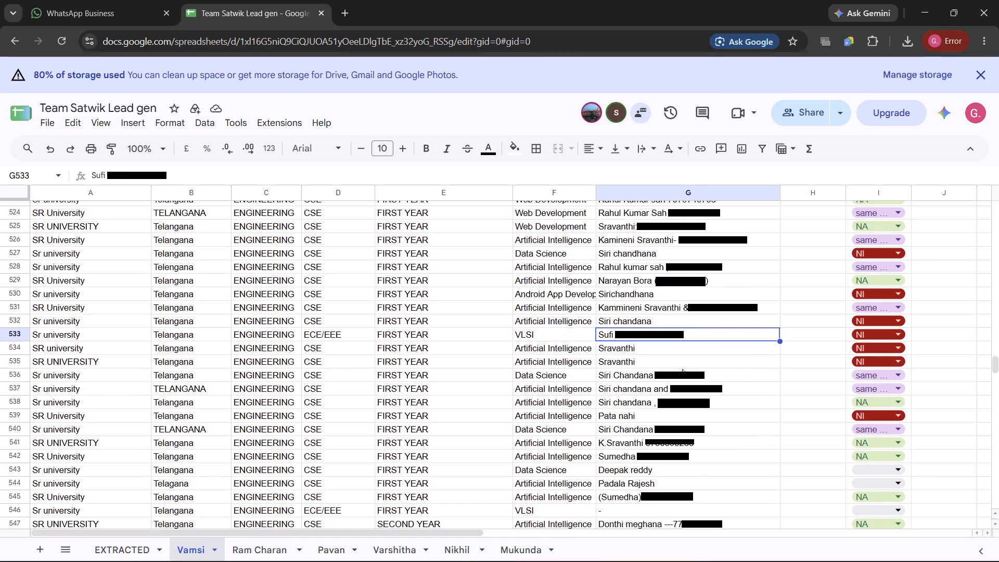
pyautogui.doubleClick(742, 385)
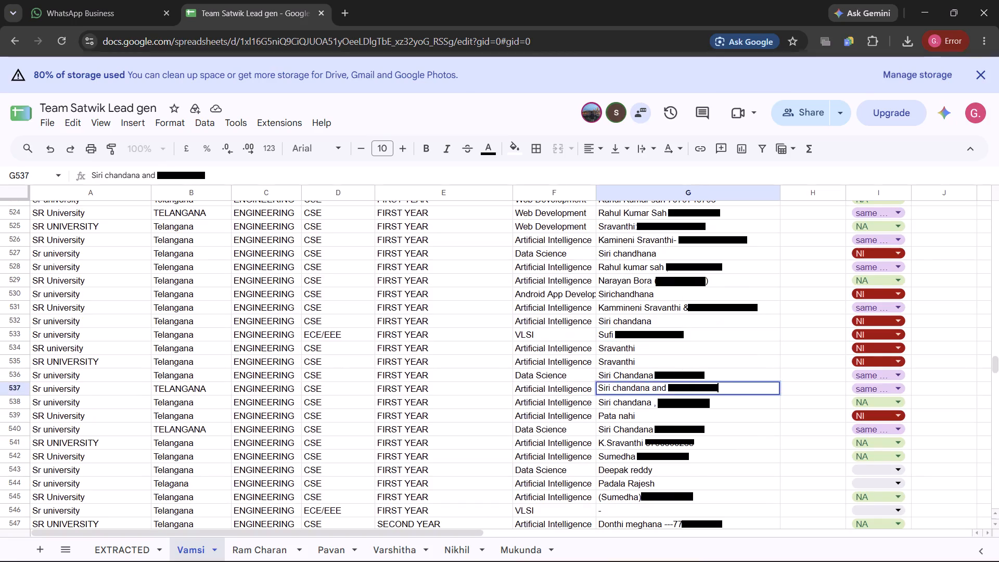
pyautogui.hotkey('shift', 'Left')
pyautogui.hotkey('shift', 'Left')
pyautogui.hotkey('shift', 'Left')
pyautogui.hotkey('shift', 'Left')
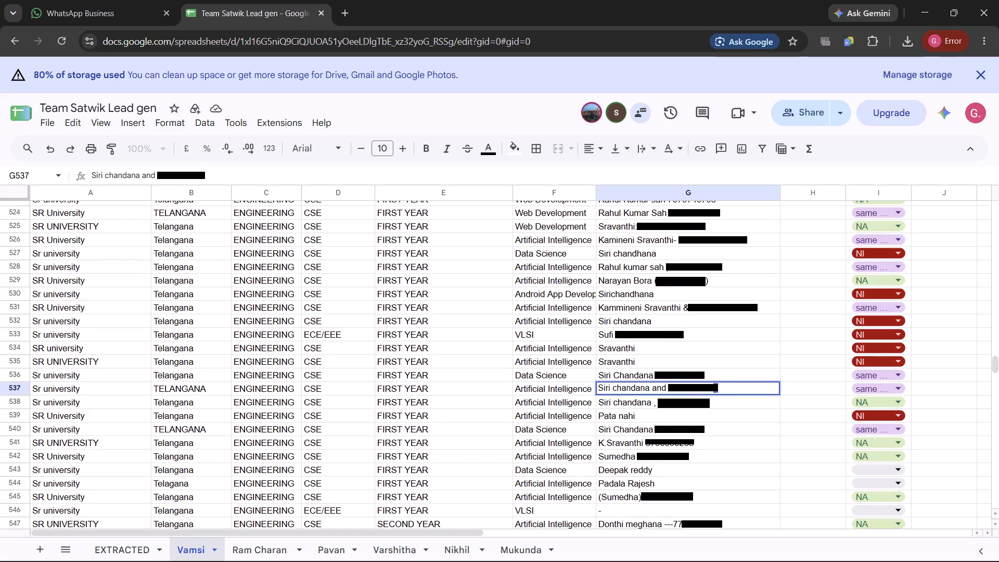
pyautogui.hotkey('shift', 'Left')
pyautogui.hotkey('shift', 'Left')
pyautogui.hotkey('shift', 'Left')
pyautogui.hotkey('shift', 'Left')
pyautogui.hotkey('shift', 'Left')
pyautogui.hotkey('shift', 'Left')
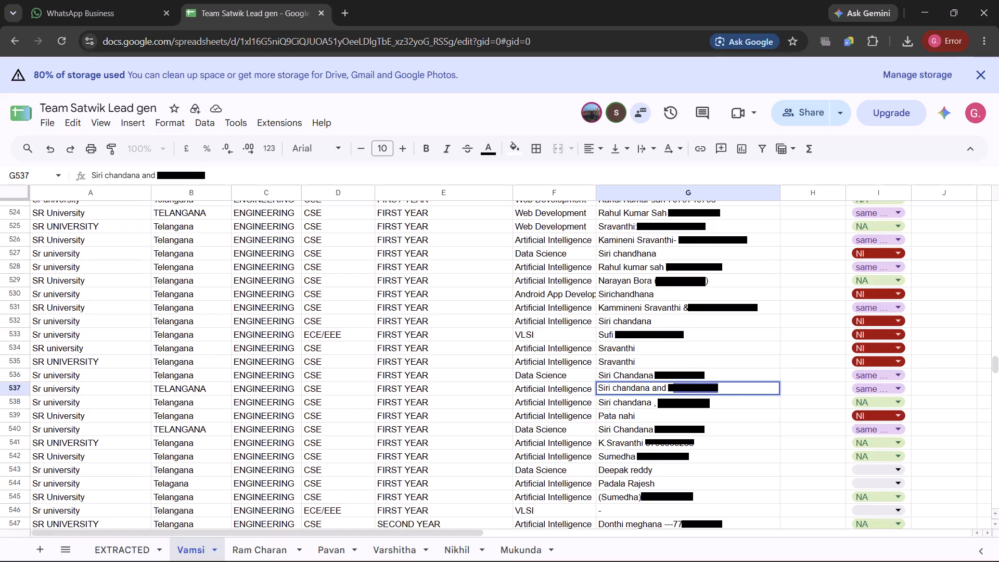
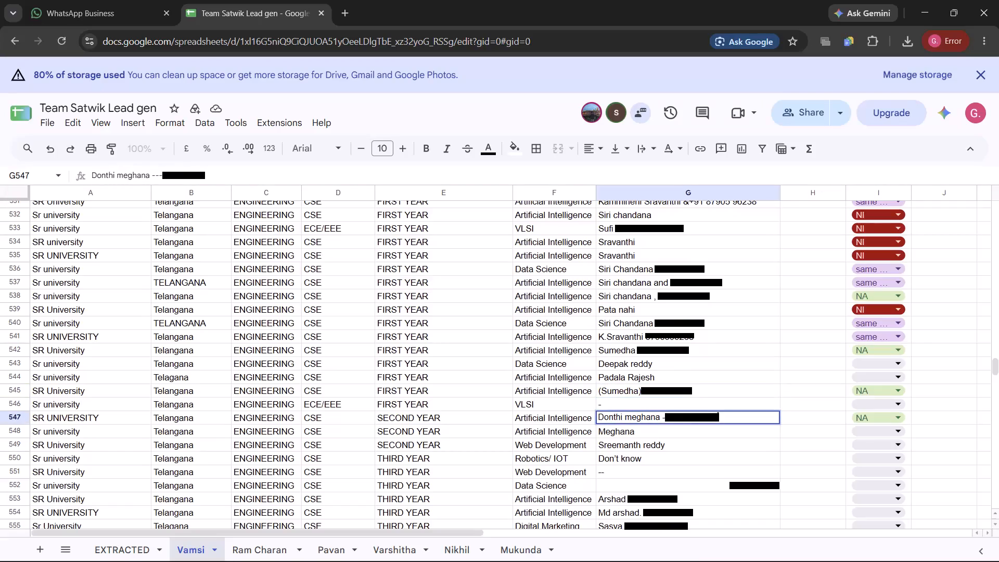
# Copy only the phone number from the contact text in cell G547, leaving out the name and dashes.
pyautogui.hotkey('shift', 'Left')
pyautogui.hotkey('shift', 'Left')
pyautogui.hotkey('shift', 'Left')
pyautogui.hotkey('shift', 'Left')
pyautogui.hotkey('shift', 'Left')
pyautogui.hotkey('shift', 'Left')
pyautogui.hotkey('shift', 'Left')
pyautogui.hotkey('shift', 'Left')
pyautogui.press('Left')
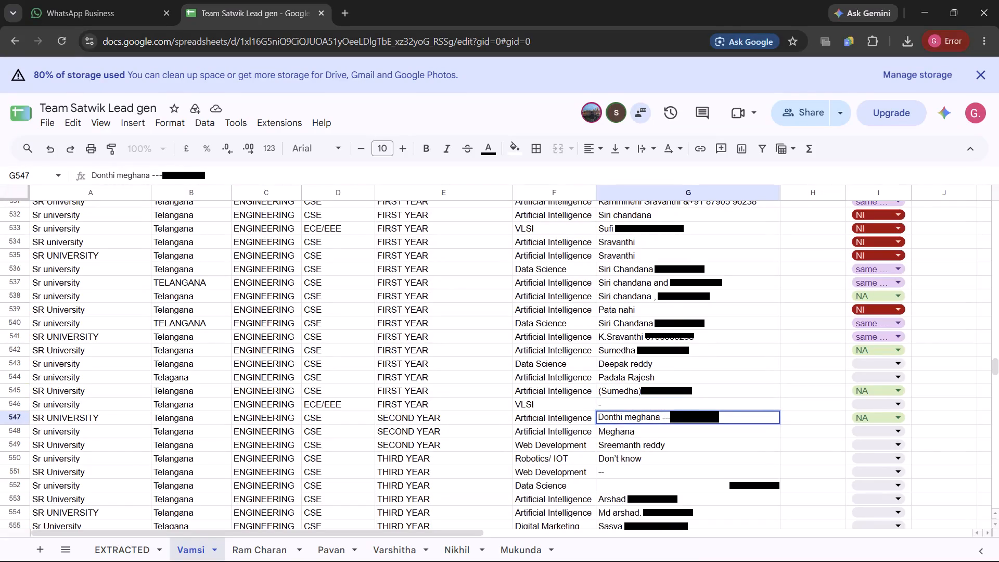
pyautogui.press('Right')
pyautogui.press('Right')
pyautogui.press('Right')
pyautogui.press('Right')
pyautogui.press('Right')
pyautogui.press('Right')
pyautogui.press('Right')
pyautogui.press('Right')
pyautogui.hotkey('shift', 'Left')
pyautogui.hotkey('shift', 'Left')
pyautogui.hotkey('shift', 'Left')
pyautogui.hotkey('shift', 'Left')
pyautogui.hotkey('shift', 'Left')
pyautogui.hotkey('shift', 'Left')
pyautogui.hotkey('shift', 'Left')
pyautogui.hotkey('shift', 'Left')
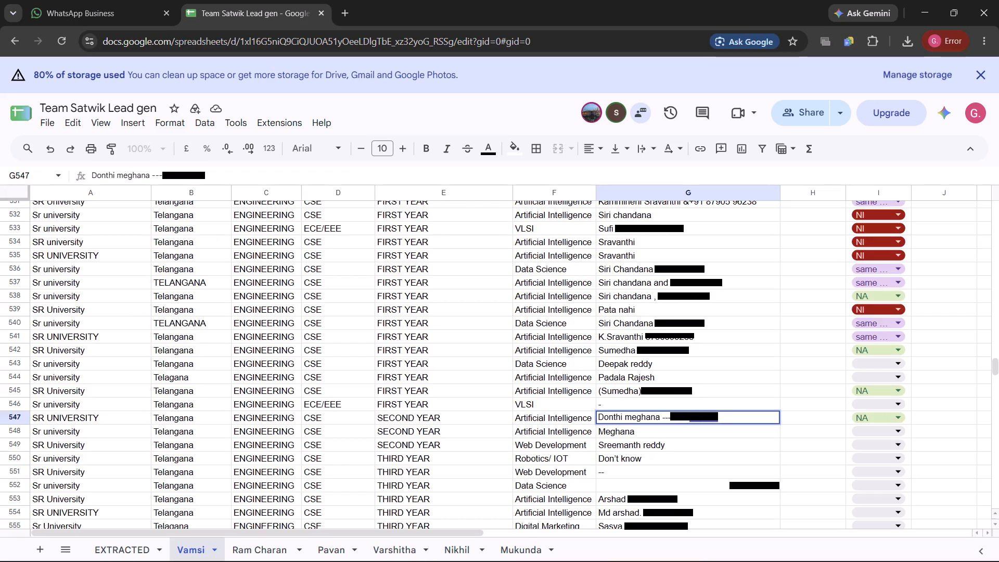
pyautogui.hotkey('shift', 'Left')
pyautogui.hotkey('shift', 'Left')
pyautogui.hotkey('ctrl', 'c')
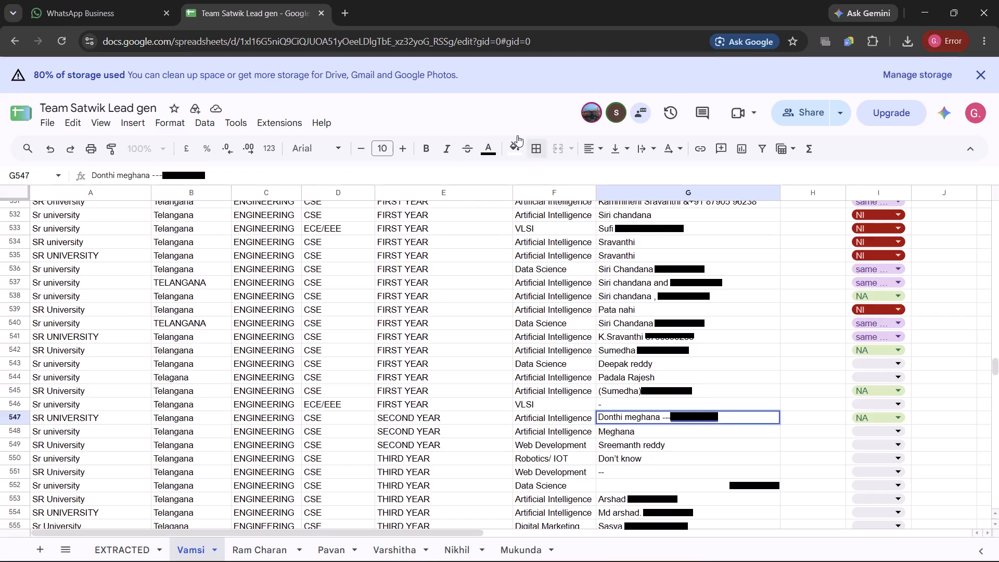
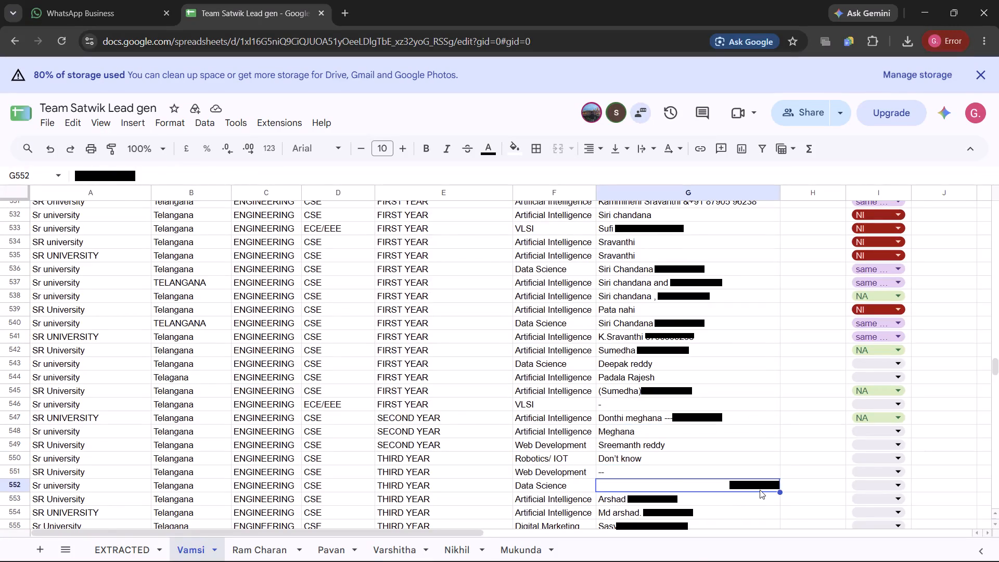
# Open contact cell G552 and select the phone number in it.
pyautogui.doubleClick(760, 490)
pyautogui.click(764, 489)
pyautogui.doubleClick(764, 489)
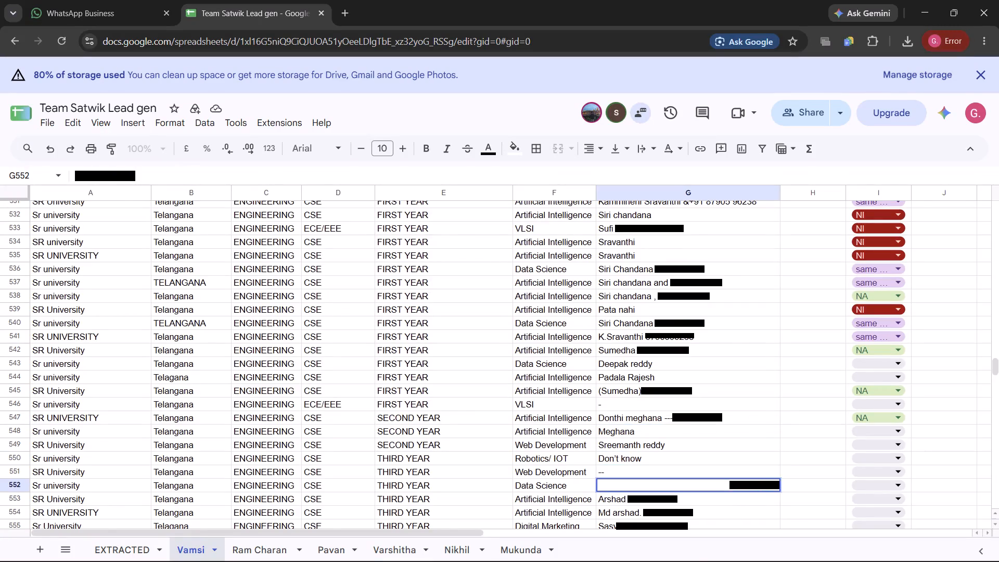
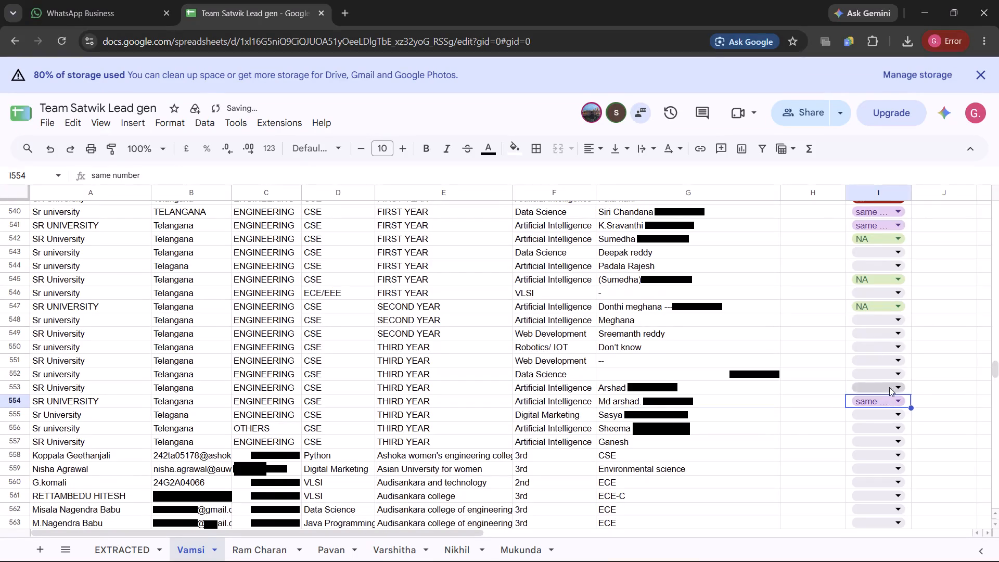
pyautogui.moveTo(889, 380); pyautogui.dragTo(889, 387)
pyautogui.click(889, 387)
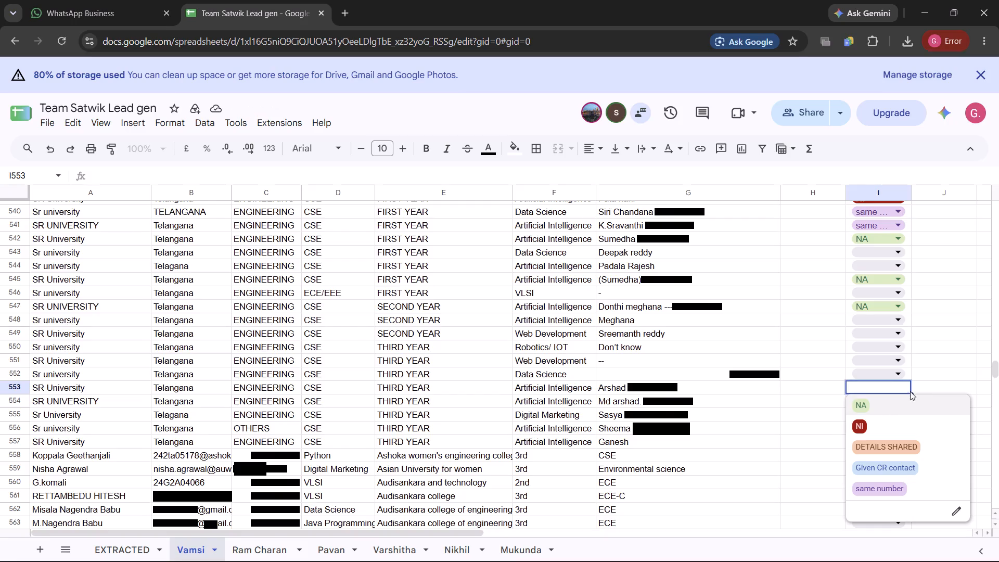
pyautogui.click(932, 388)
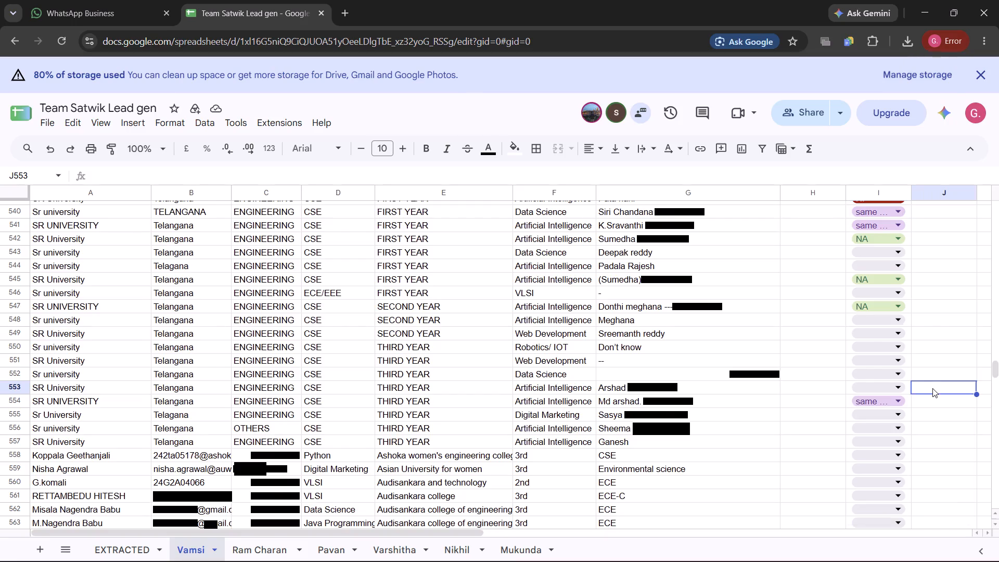
# Enter the note "mesg done" in cell J553.
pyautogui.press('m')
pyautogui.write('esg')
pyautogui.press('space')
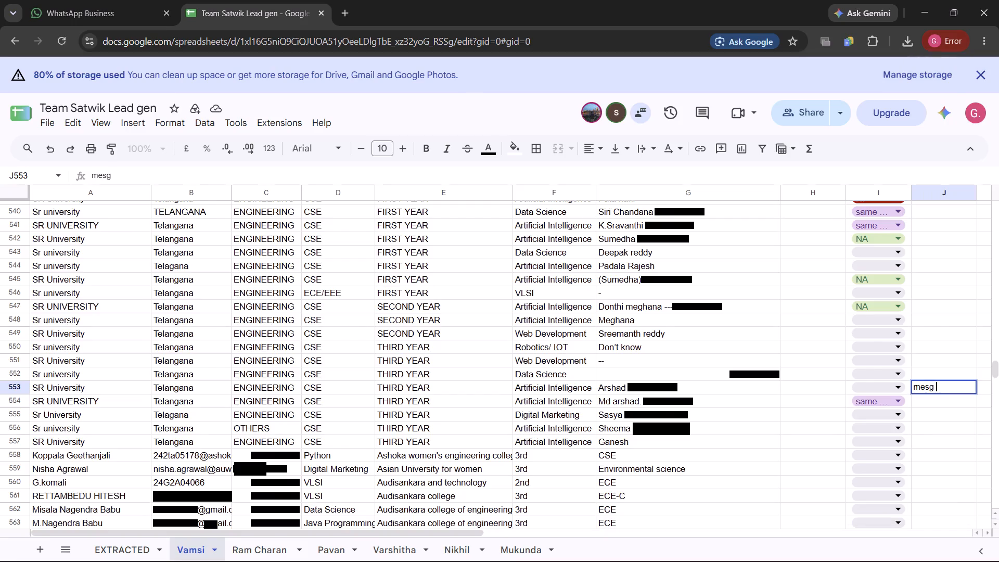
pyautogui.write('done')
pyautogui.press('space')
pyautogui.click(876, 388)
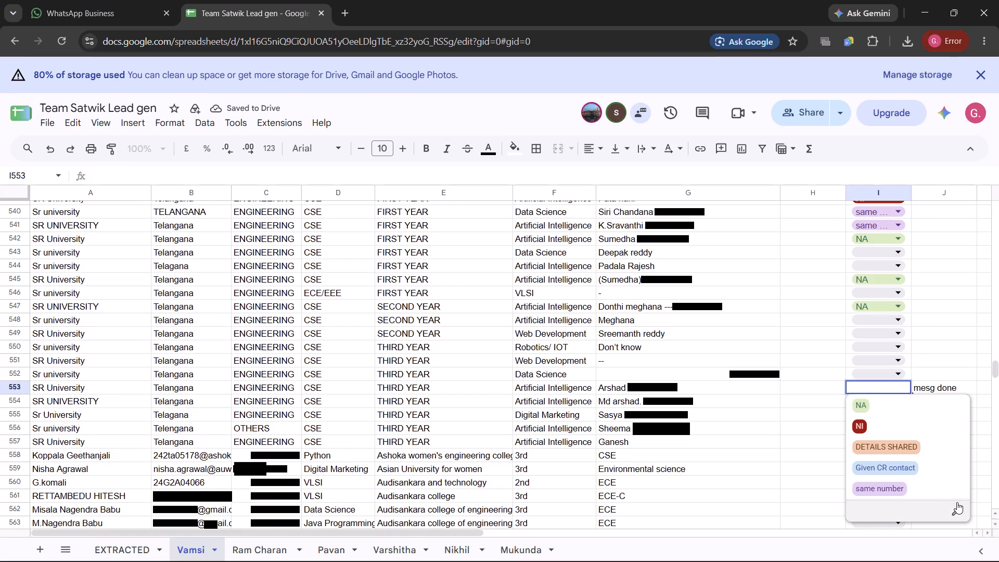
pyautogui.click(725, 446)
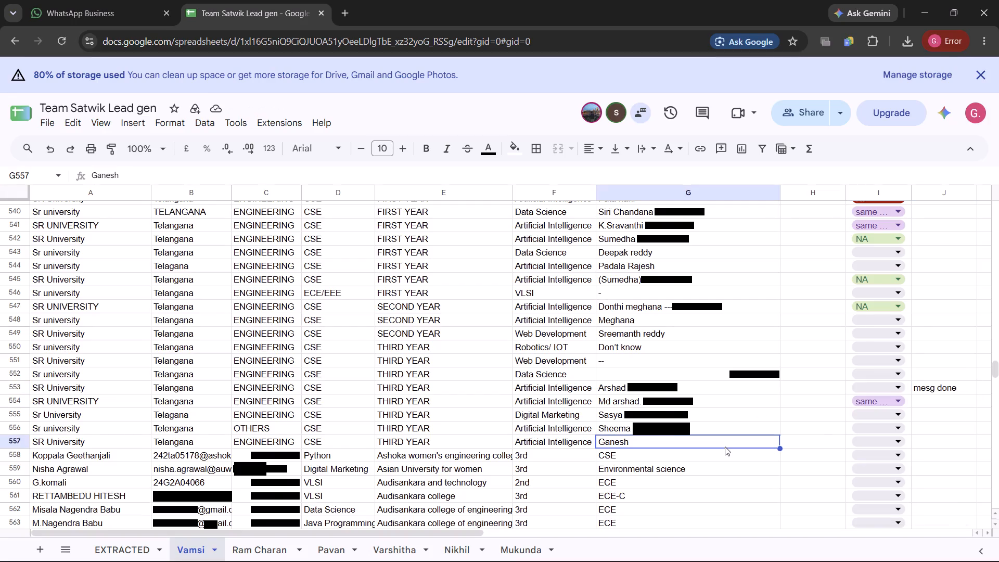
# Select the phone number within the contact text in cell G555.
pyautogui.click(732, 413)
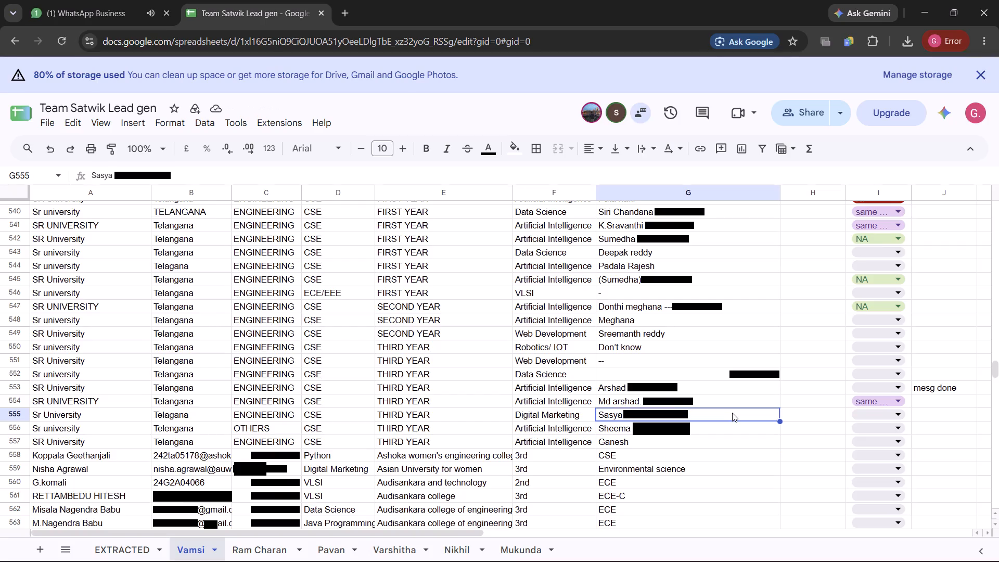
pyautogui.doubleClick(732, 413)
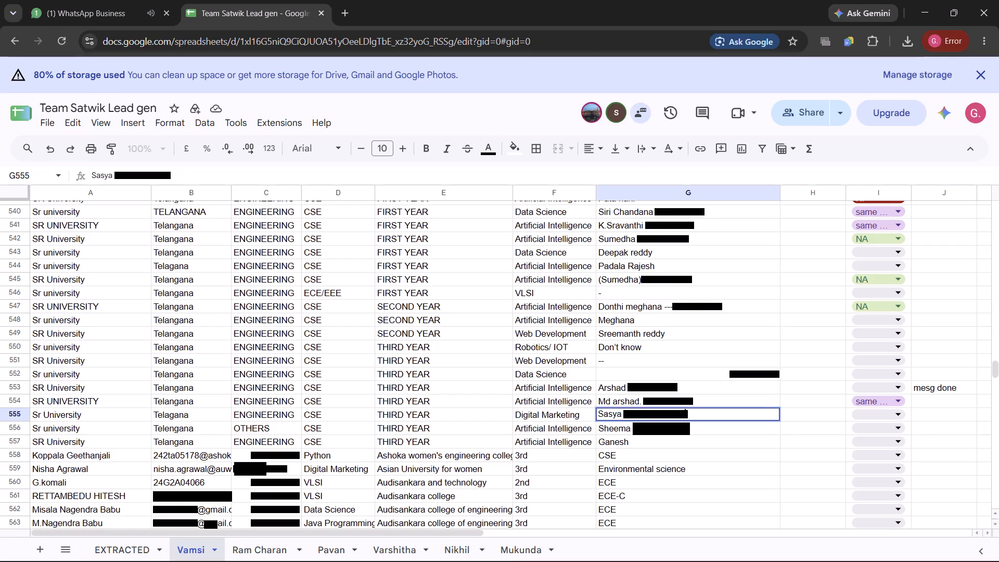
pyautogui.press('Left')
pyautogui.press('Left')
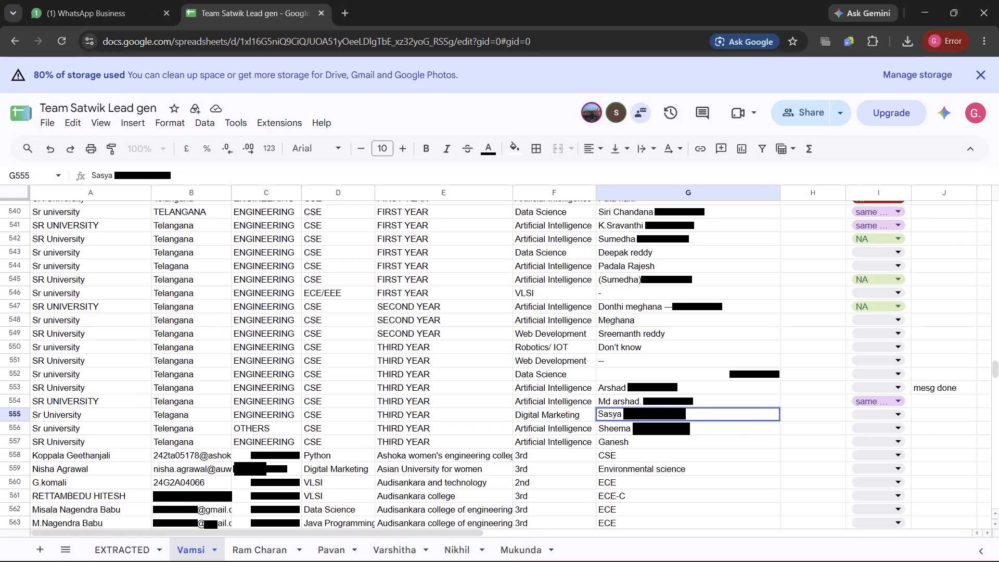
pyautogui.press('Right')
pyautogui.press('Right')
pyautogui.click(732, 413)
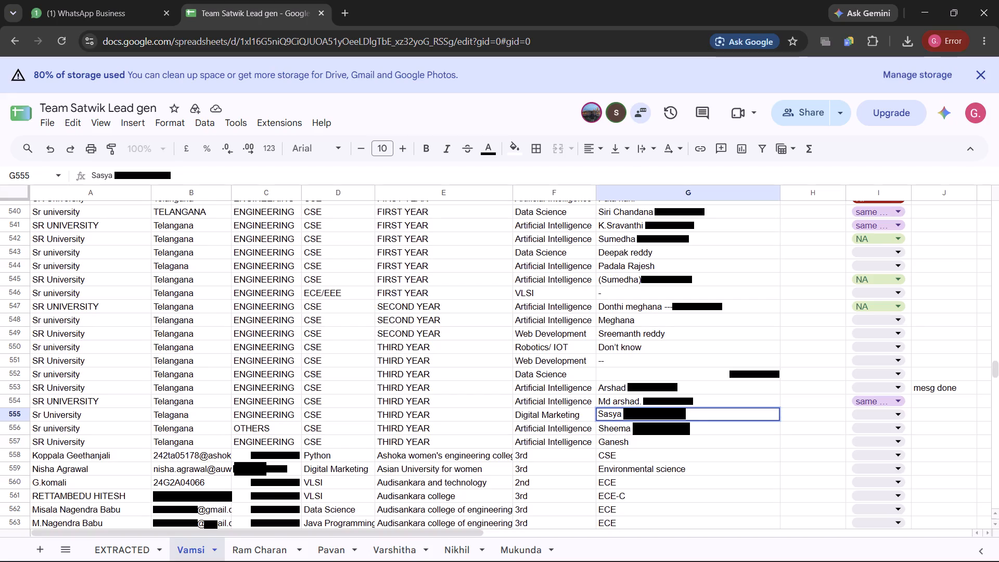
pyautogui.hotkey('shift', 'Left')
pyautogui.hotkey('shift', 'Left')
pyautogui.hotkey('shift', 'Left')
pyautogui.hotkey('shift', 'Left')
pyautogui.hotkey('shift', 'Left')
pyautogui.hotkey('shift', 'Left')
pyautogui.hotkey('shift', 'Left')
pyautogui.hotkey('shift', 'Left')
pyautogui.hotkey('shift', 'Left')
pyautogui.hotkey('shift', 'Left')
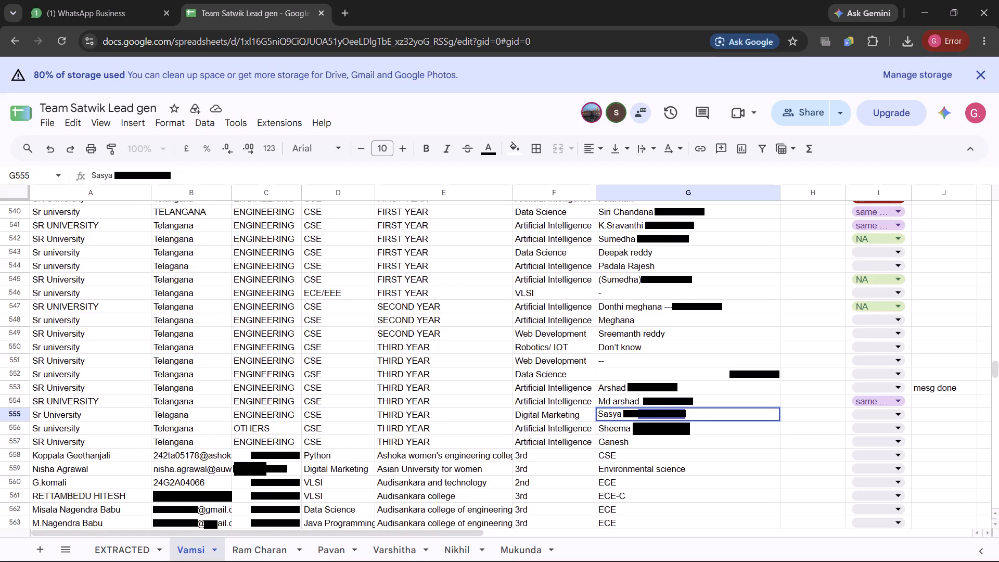
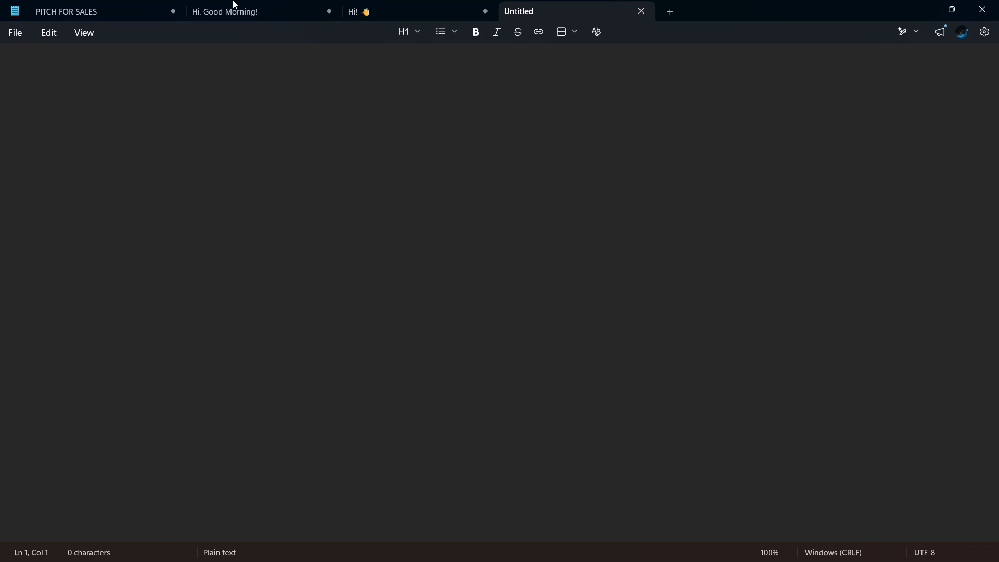
# Bring up the "Hi, Good Morning!" call script in the open notes to consult it.
pyautogui.click(233, 8)
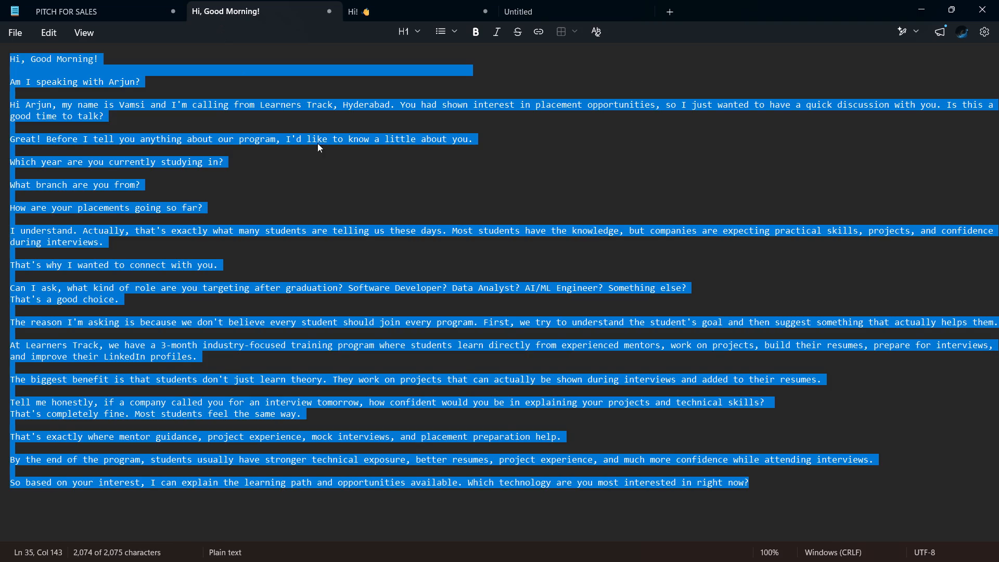
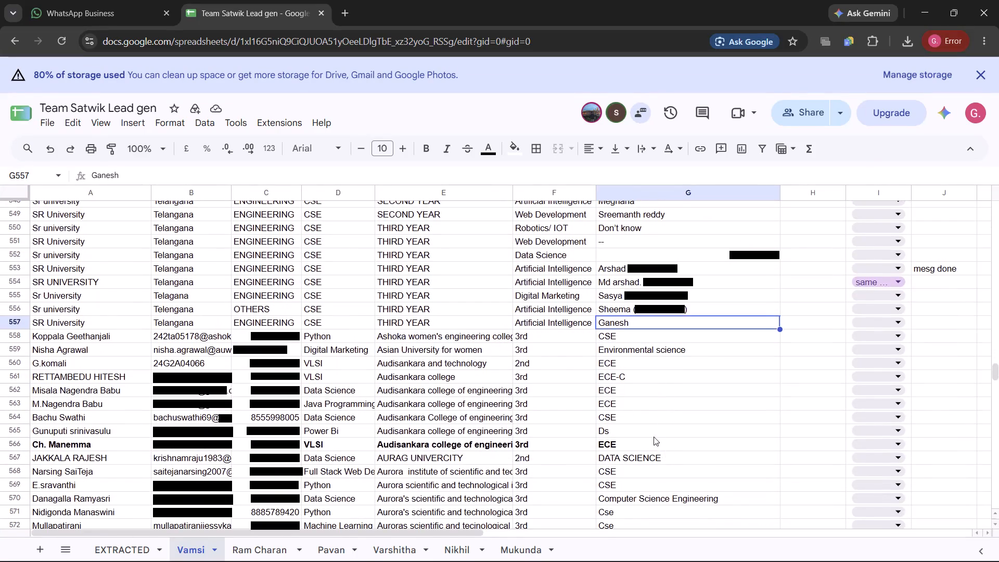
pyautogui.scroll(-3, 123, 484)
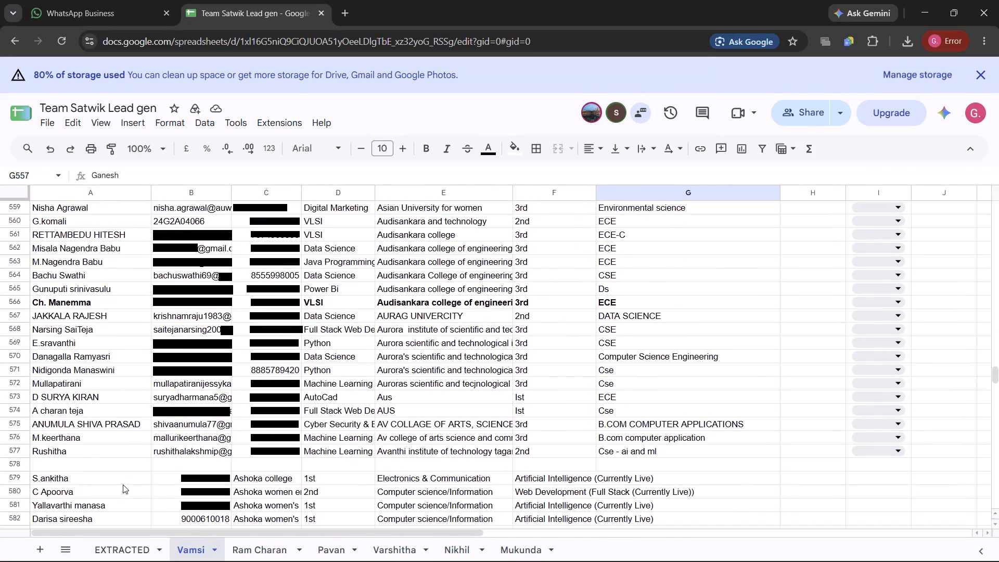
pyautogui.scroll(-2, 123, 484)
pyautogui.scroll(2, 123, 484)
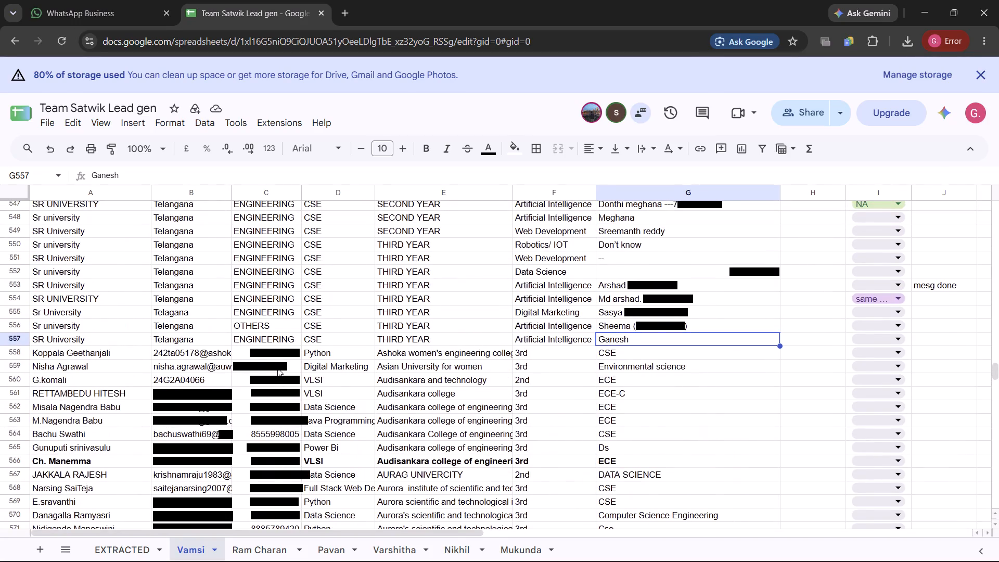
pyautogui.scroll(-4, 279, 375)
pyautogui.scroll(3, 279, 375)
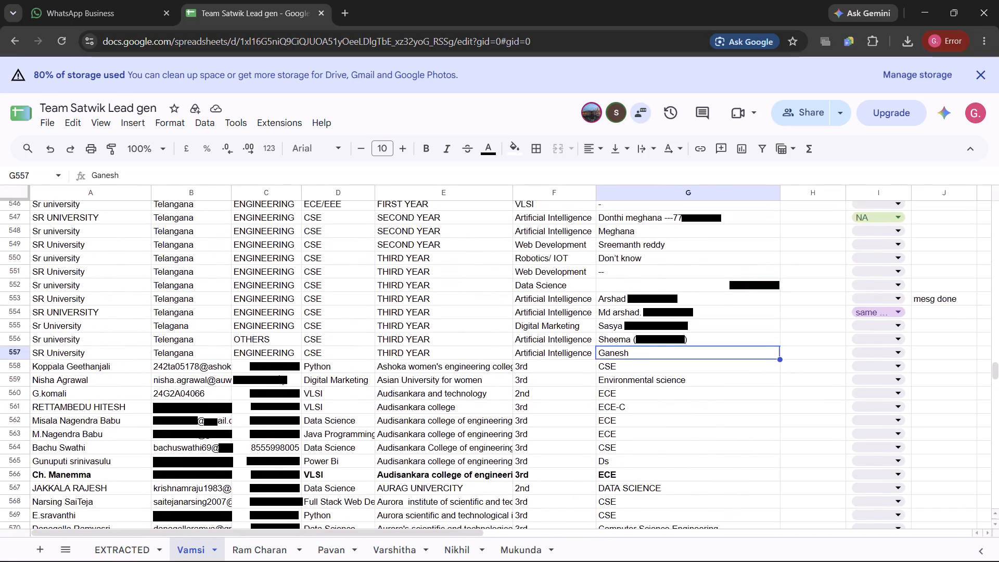
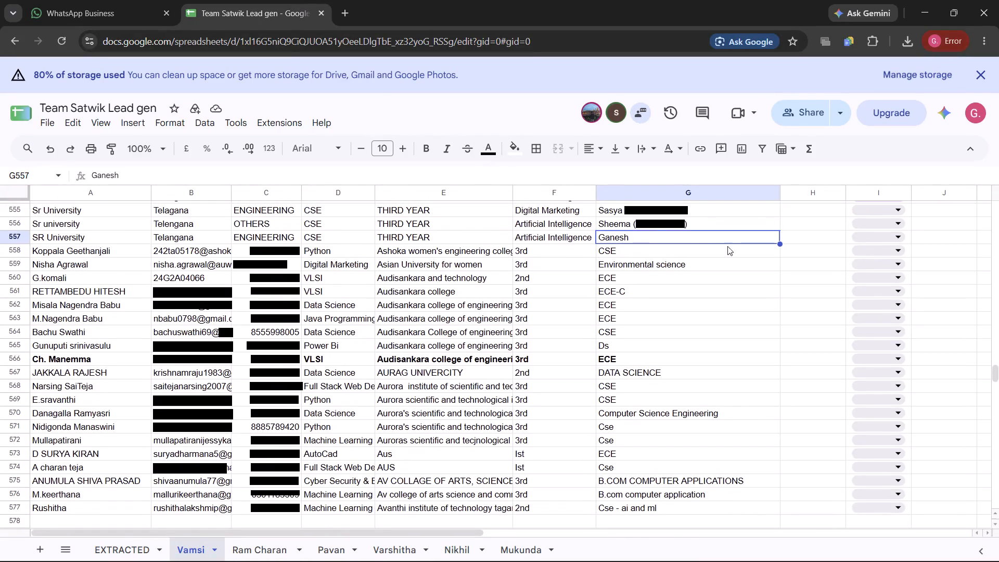
# Open the call status options for cell I558.
pyautogui.click(869, 249)
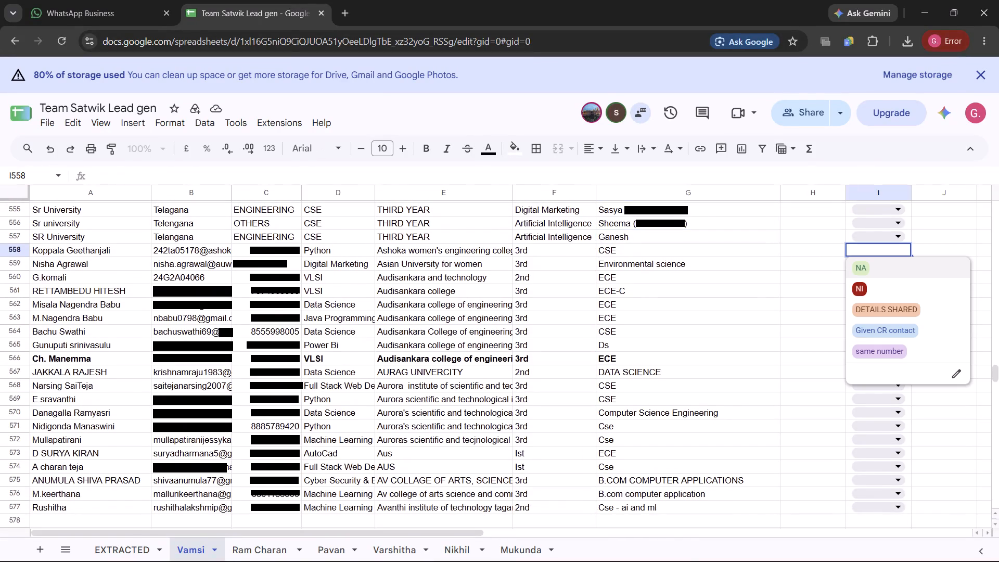
pyautogui.press('Left')
pyautogui.press('Left')
pyautogui.press('Left')
pyautogui.press('Left')
pyautogui.press('Left')
pyautogui.press('Left')
pyautogui.press('Left')
pyautogui.press('Left')
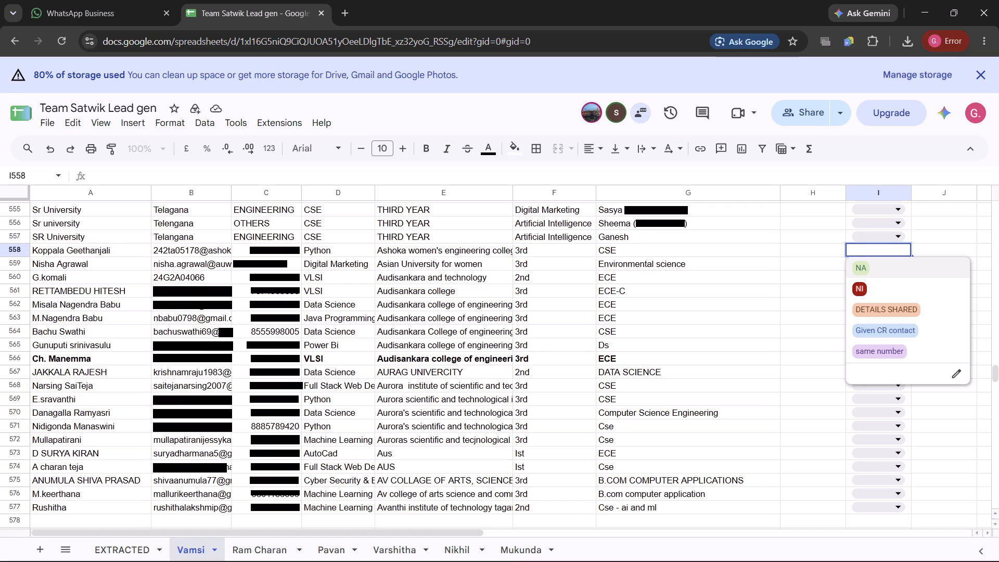
# Set the call status in column I to NA for the lead in row 558.
pyautogui.press('Return')
pyautogui.press('Up')
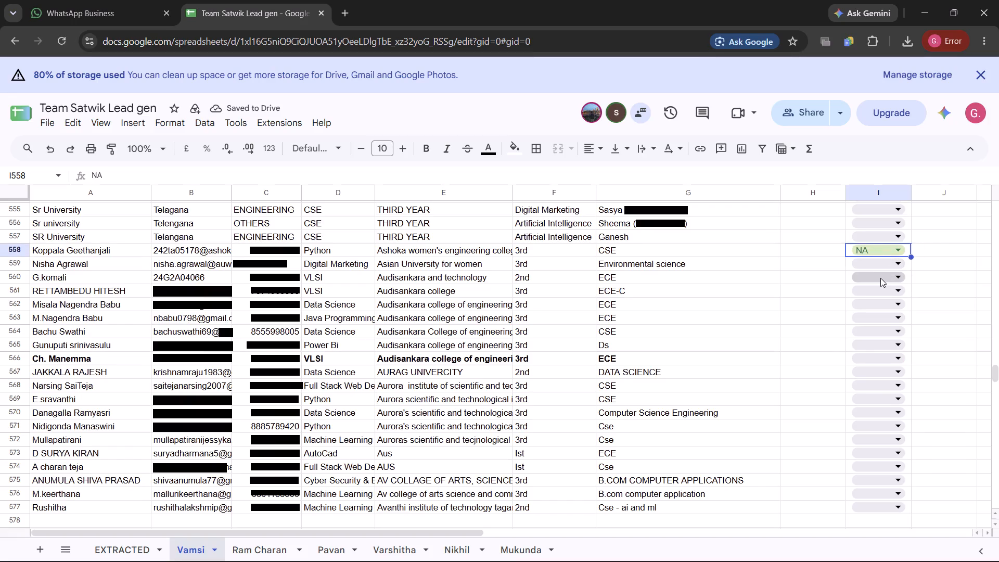
# Go to the phone number in column C of row 558 to check the lead's contact.
pyautogui.click(797, 247)
pyautogui.press('Left')
pyautogui.press('Left')
pyautogui.press('Left')
pyautogui.press('Left')
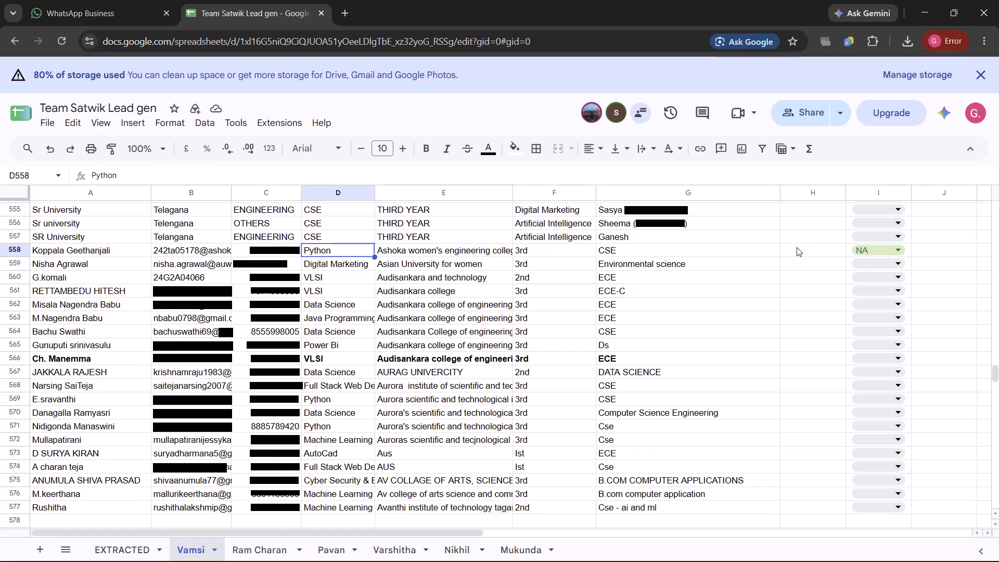
pyautogui.press('Left')
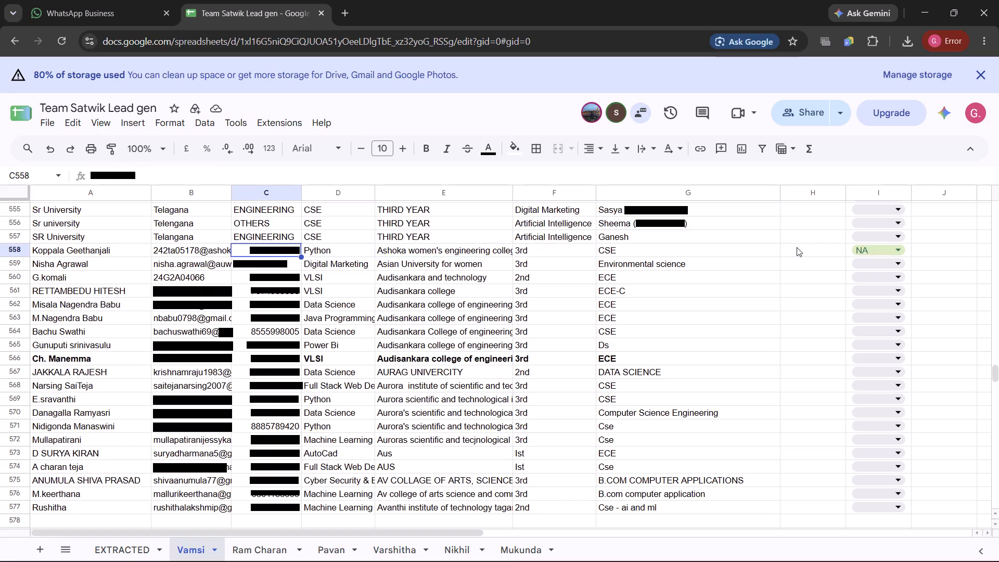
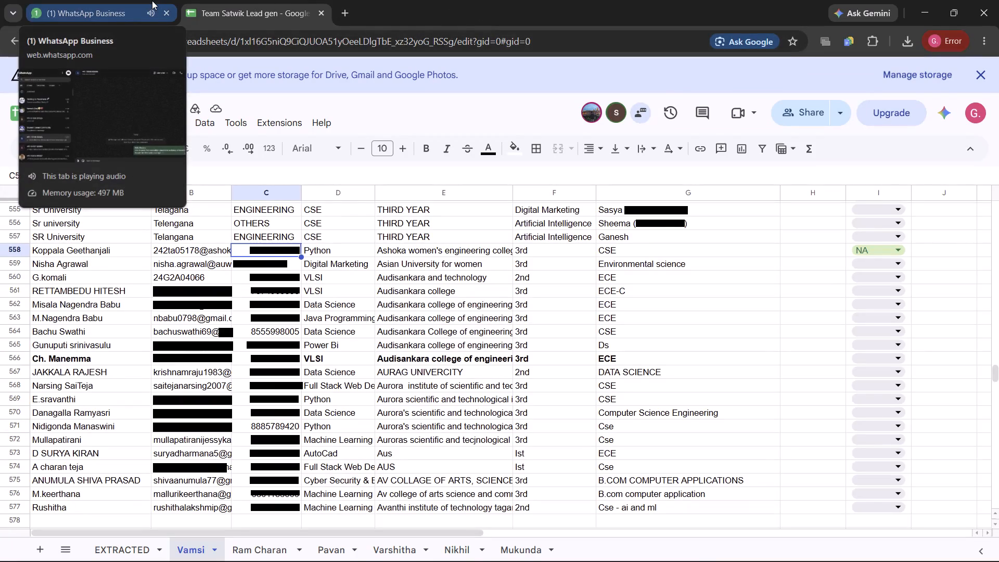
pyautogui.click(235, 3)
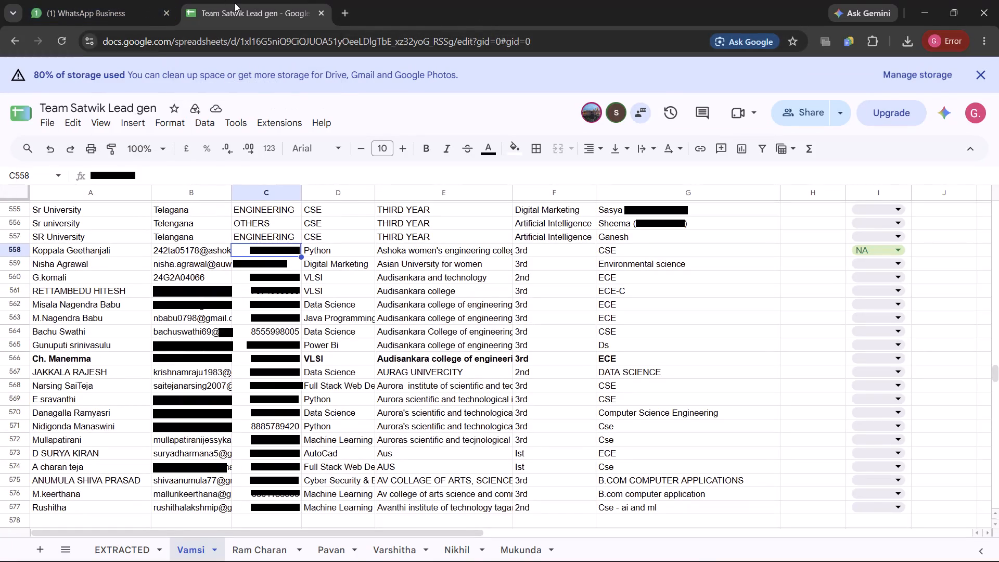